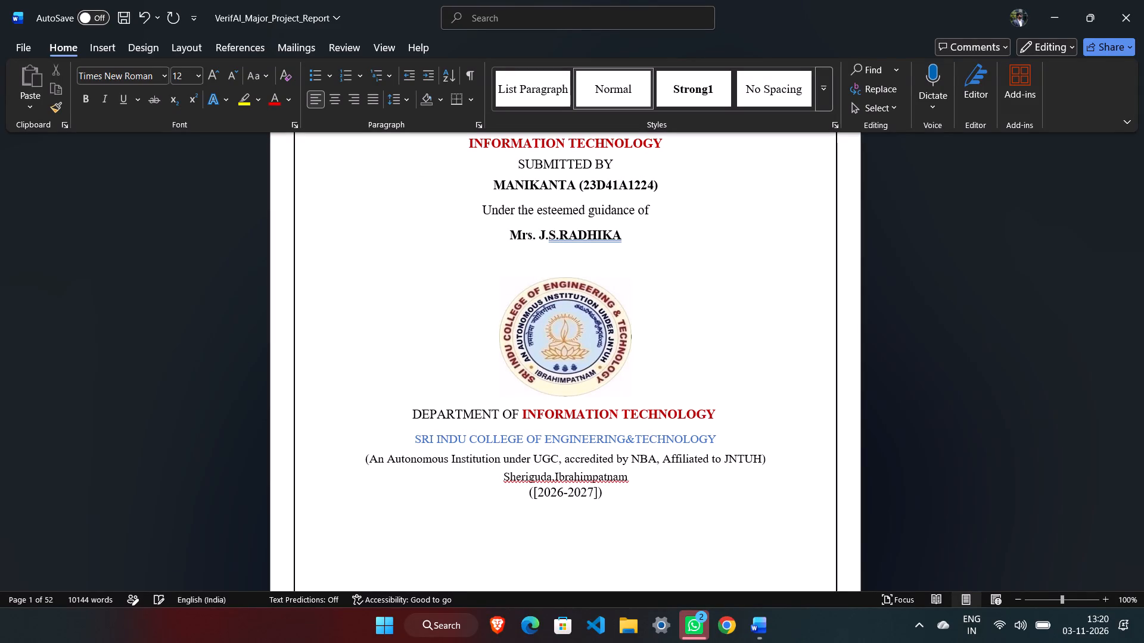
{"action": "key", "text": "g"}
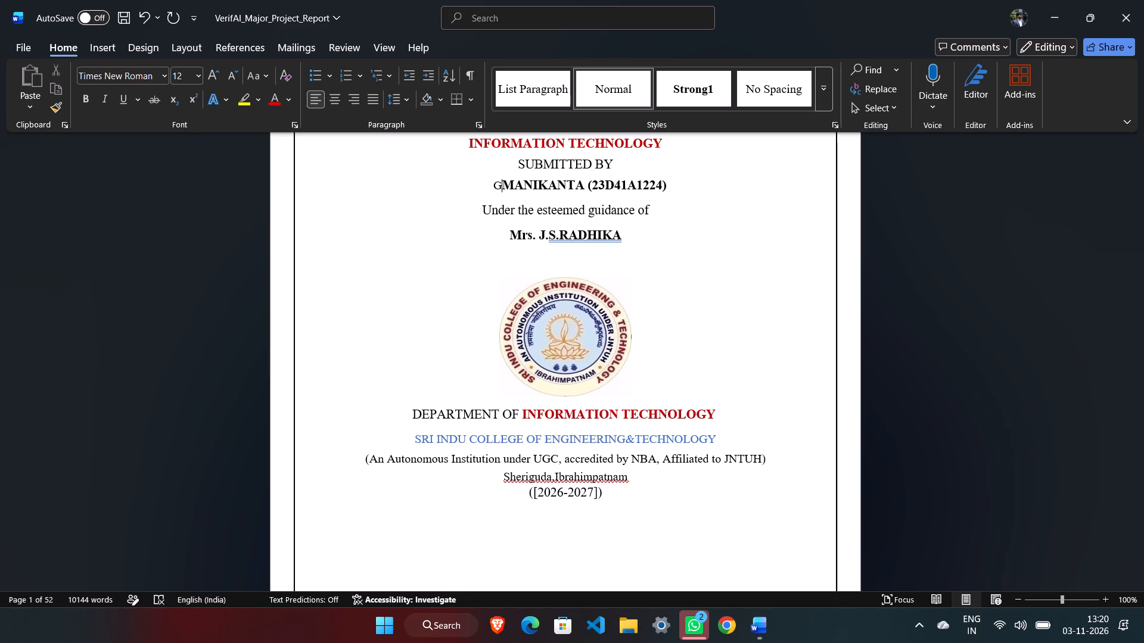
{"action": "key", "text": "period"}
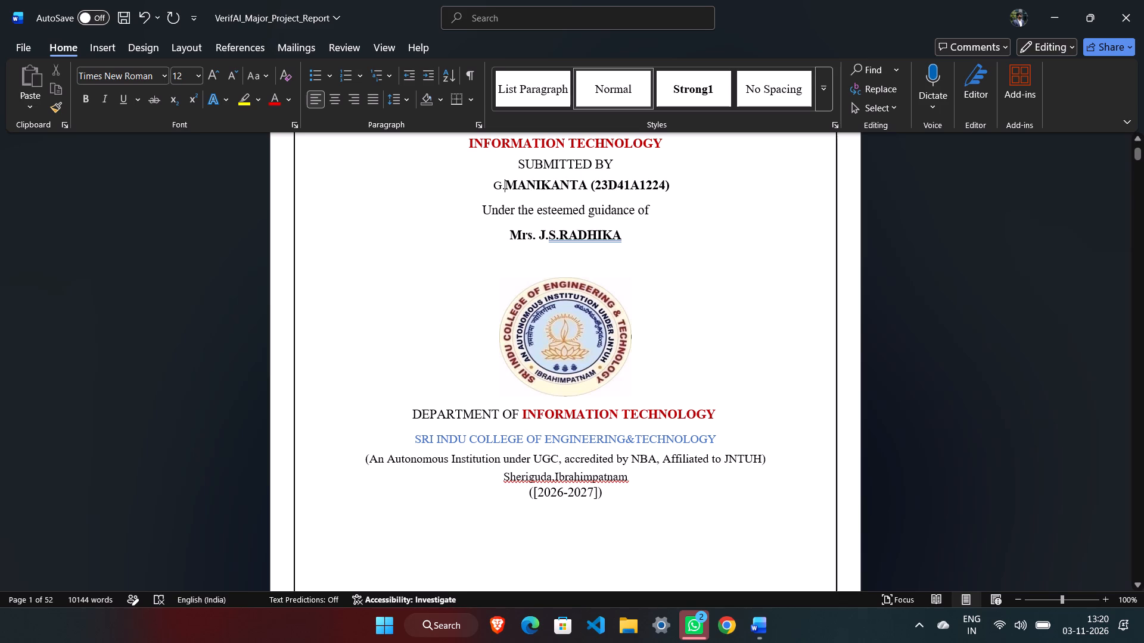
Format the added initial "G." on the cover page as 13 pt bold.
{"action": "left_click_drag", "start_coordinate": [509, 184], "coordinate": [545, 184]}
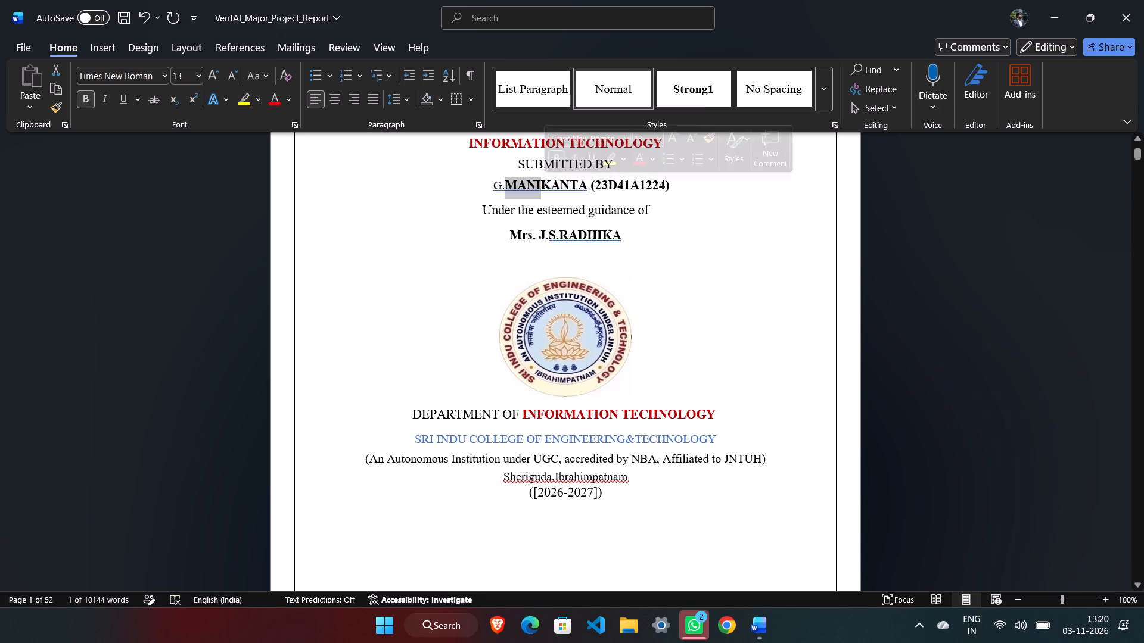
{"action": "left_click", "coordinate": [475, 195]}
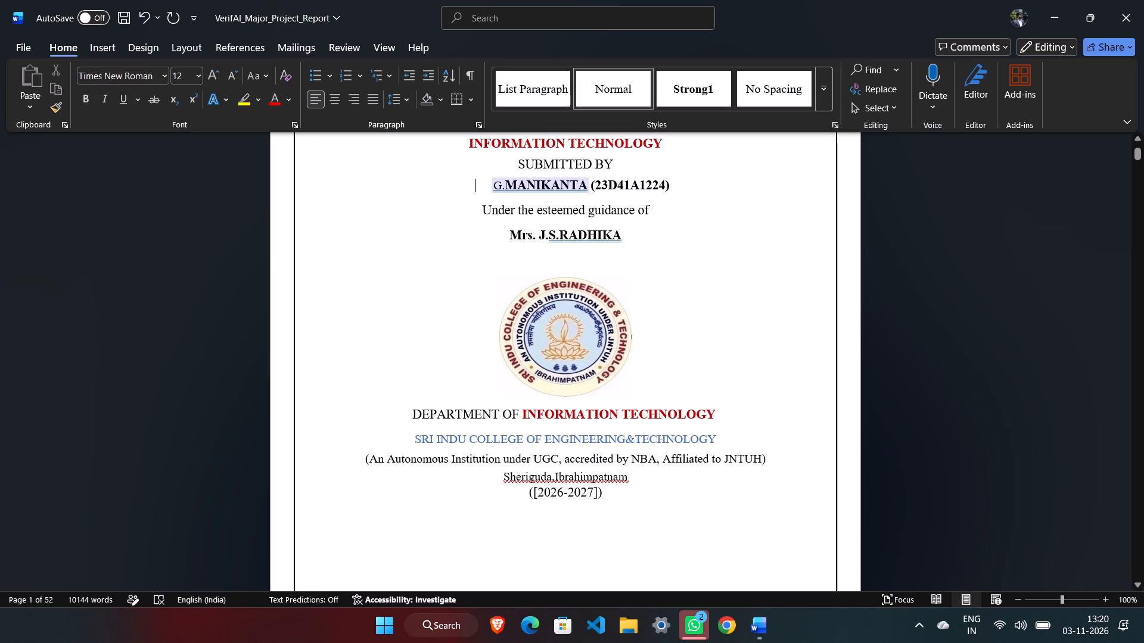
{"action": "left_click_drag", "start_coordinate": [504, 186], "coordinate": [492, 186]}
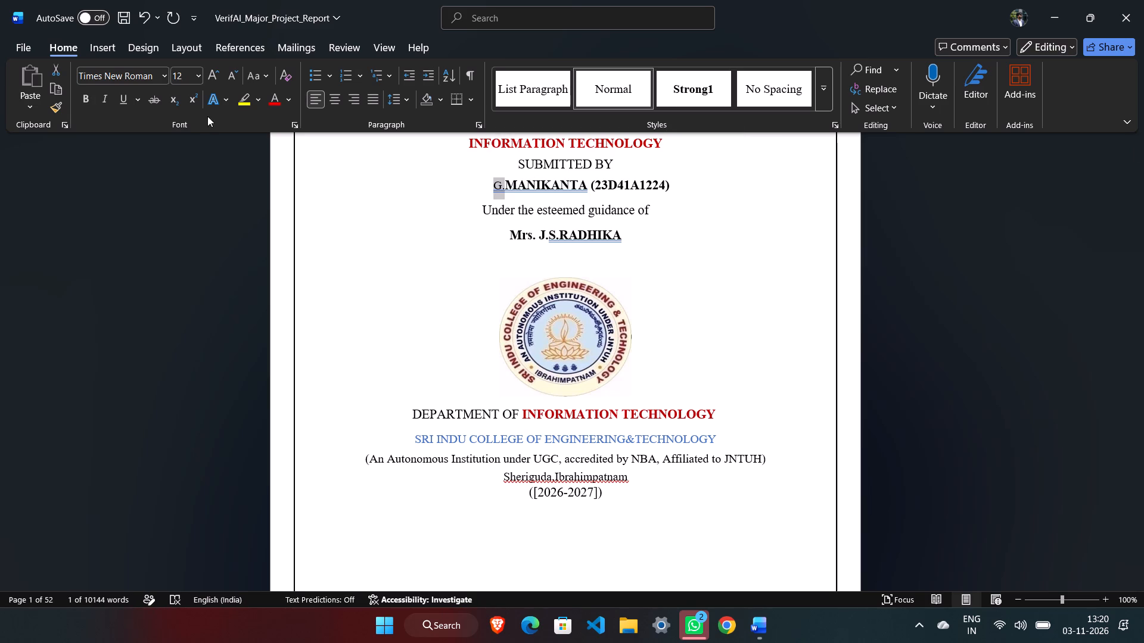
{"action": "left_click", "coordinate": [197, 80]}
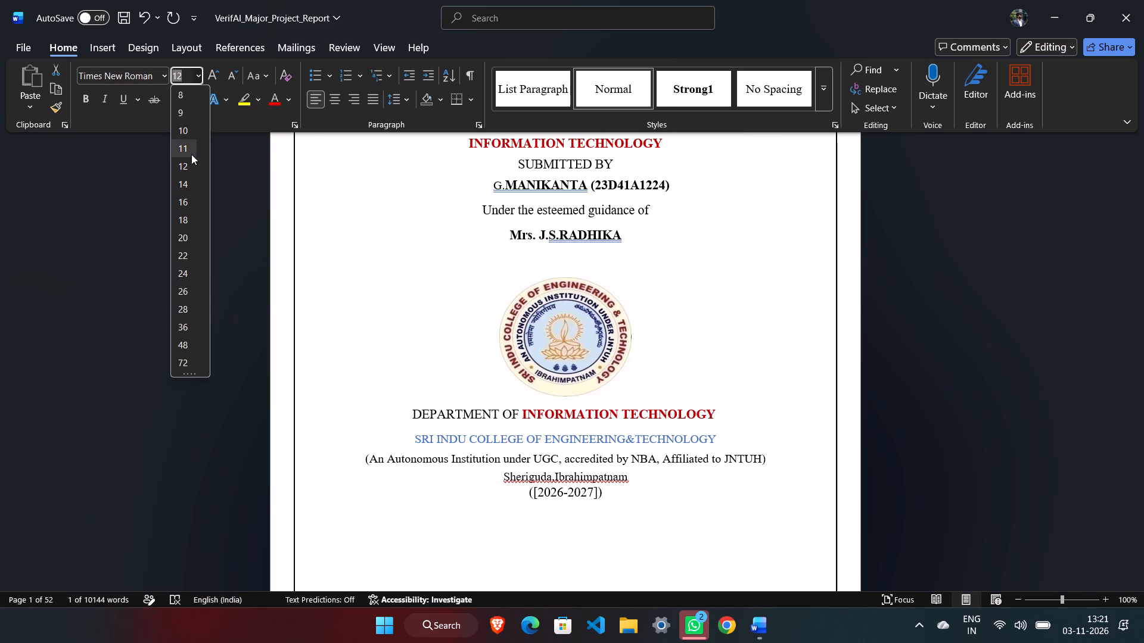
{"action": "left_click", "coordinate": [185, 80]}
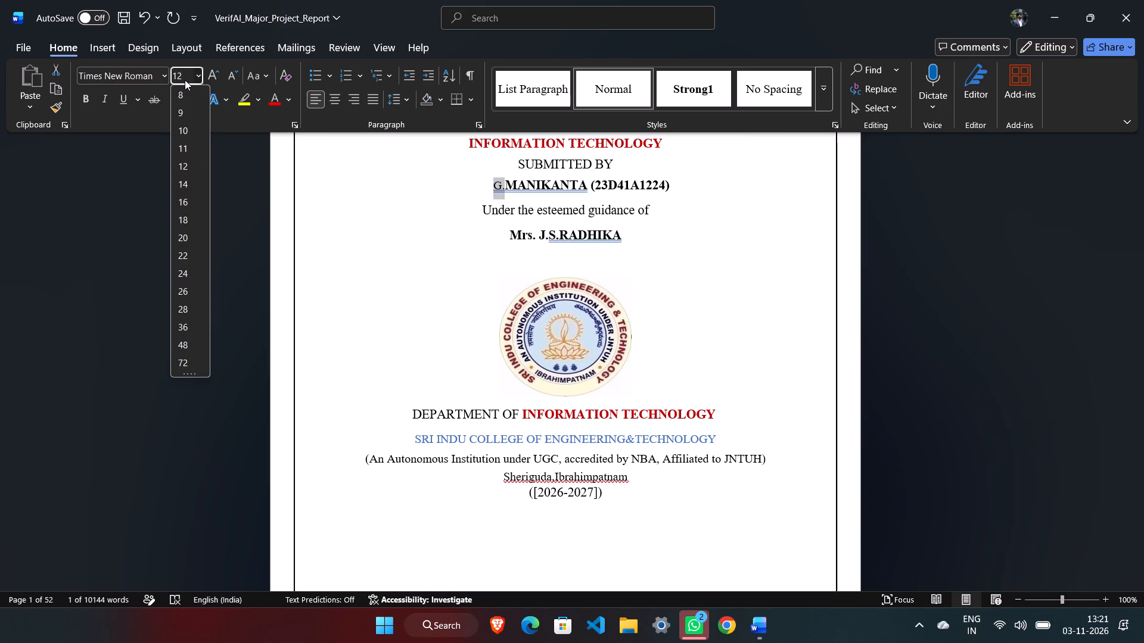
{"action": "key", "text": "BackSpace"}
{"action": "key", "text": "3"}
{"action": "key", "text": "Return"}
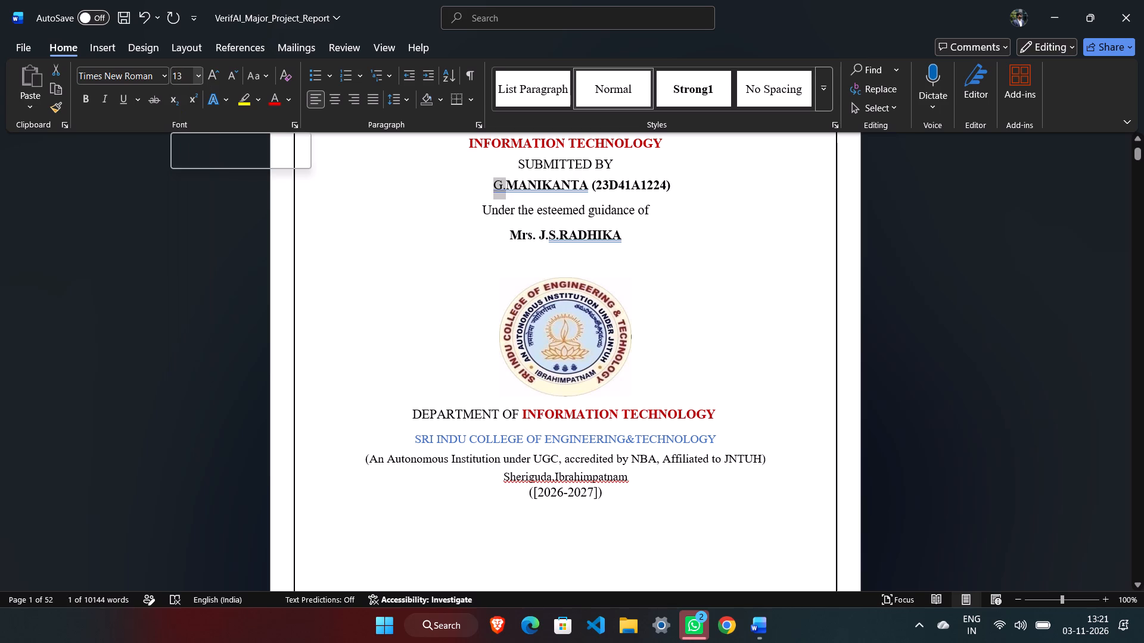
{"action": "left_click", "coordinate": [86, 96]}
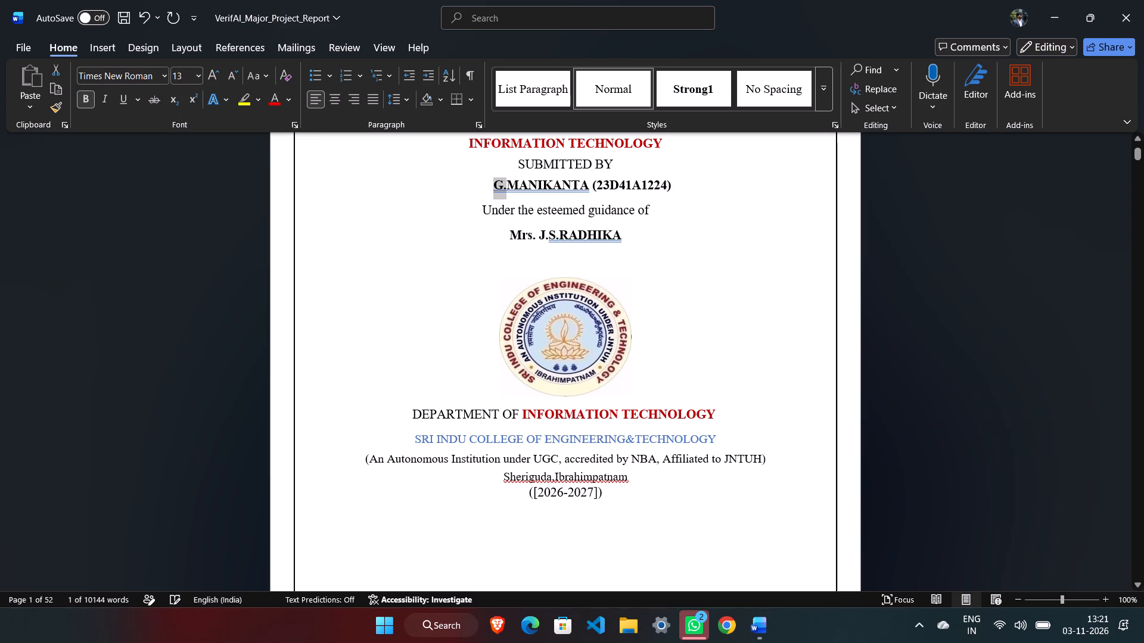
{"action": "left_click", "coordinate": [415, 198]}
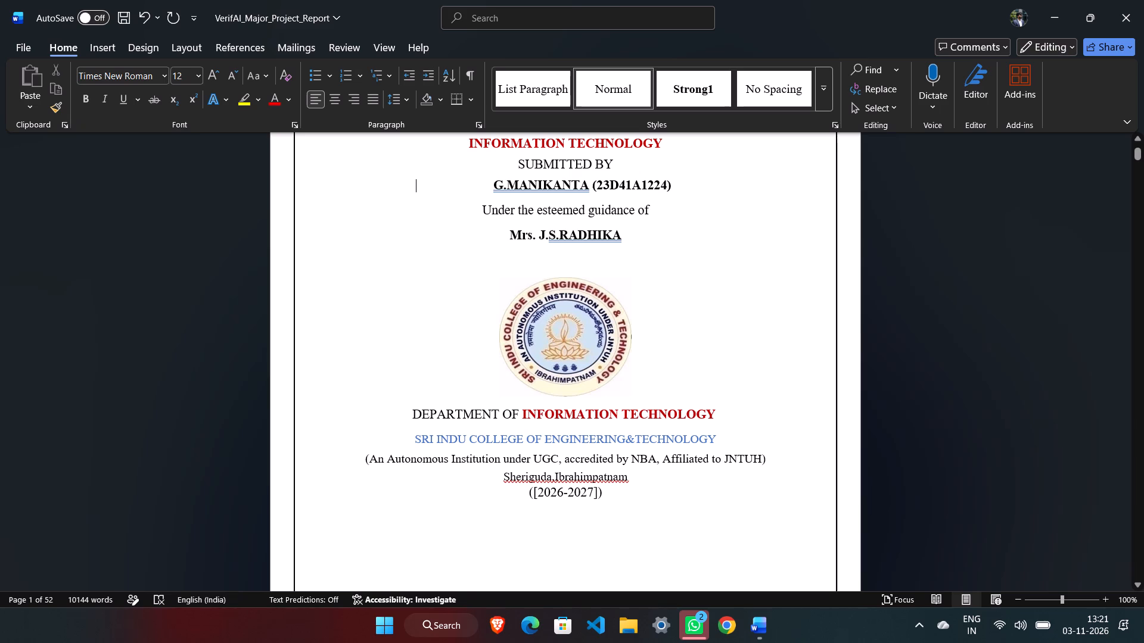
Delete the first three student names and their roll numbers after "carried out by" in the certificate paragraph.
{"action": "scroll", "coordinate": [487, 352], "scroll_direction": "down", "scroll_amount": 3}
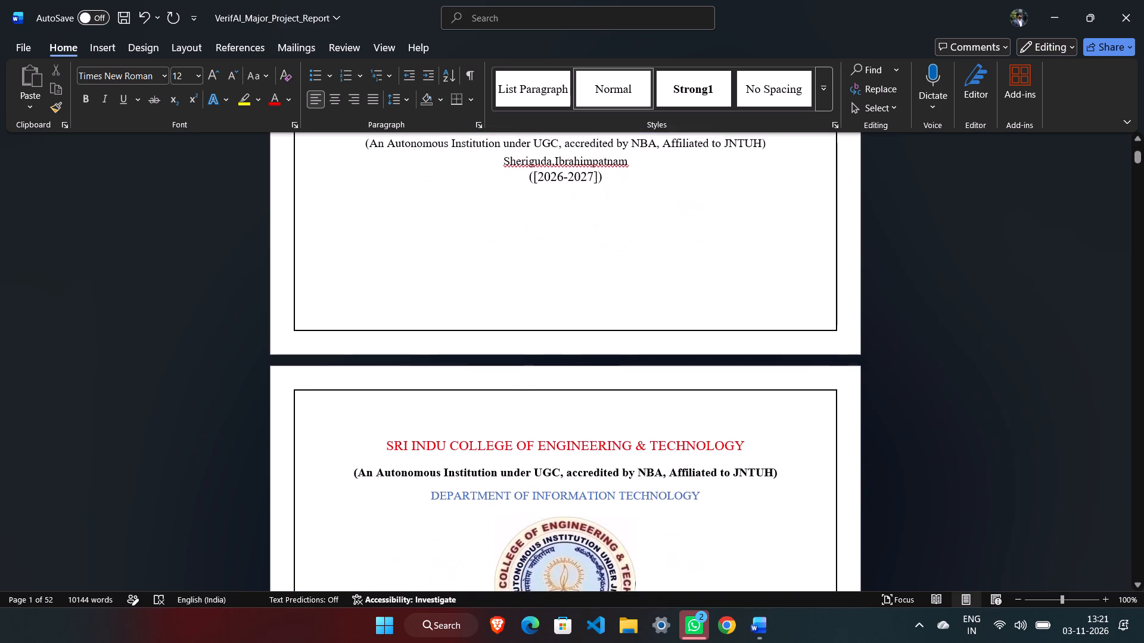
{"action": "scroll", "coordinate": [487, 352], "scroll_direction": "down", "scroll_amount": 2}
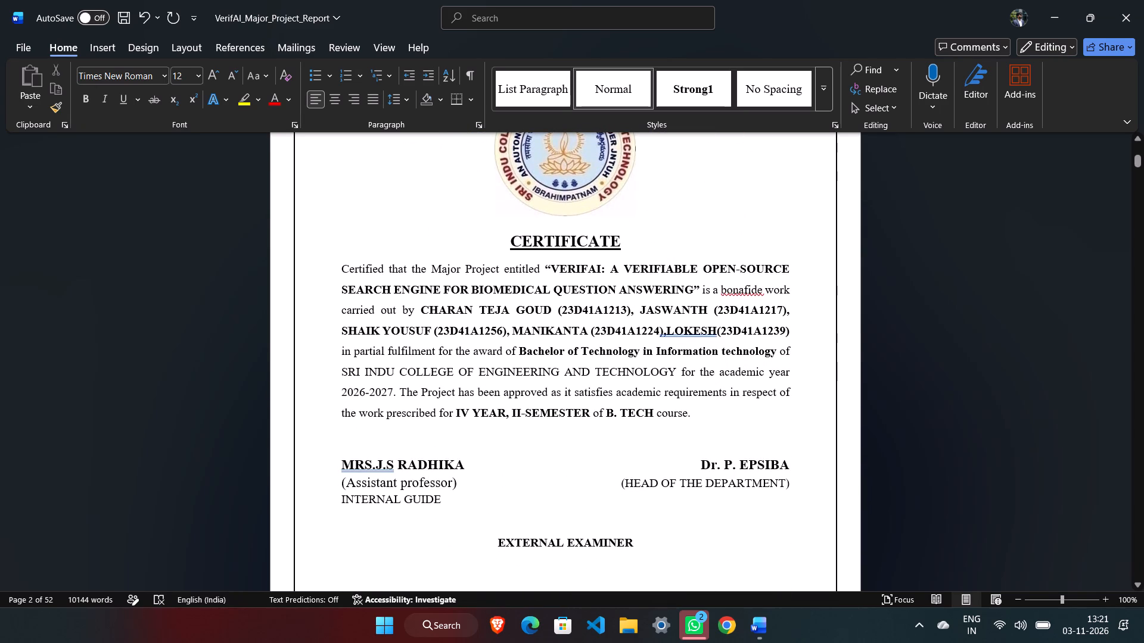
{"action": "left_click", "coordinate": [422, 308]}
{"action": "left_click", "coordinate": [510, 333]}
{"action": "key", "text": "BackSpace"}
{"action": "key", "text": "BackSpace"}
{"action": "key", "text": "BackSpace"}
{"action": "key", "text": "BackSpace"}
{"action": "key", "text": "BackSpace"}
{"action": "key", "text": "BackSpace"}
{"action": "key", "text": "BackSpace"}
{"action": "key", "text": "BackSpace"}
{"action": "key", "text": "BackSpace"}
{"action": "key", "text": "BackSpace"}
{"action": "key", "text": "BackSpace"}
{"action": "key", "text": "BackSpace"}
{"action": "key", "text": "BackSpace"}
{"action": "key", "text": "BackSpace"}
{"action": "key", "text": "BackSpace"}
{"action": "key", "text": "BackSpace"}
{"action": "key", "text": "BackSpace"}
{"action": "key", "text": "BackSpace"}
{"action": "key", "text": "BackSpace"}
{"action": "key", "text": "BackSpace"}
{"action": "key", "text": "BackSpace"}
{"action": "key", "text": "BackSpace"}
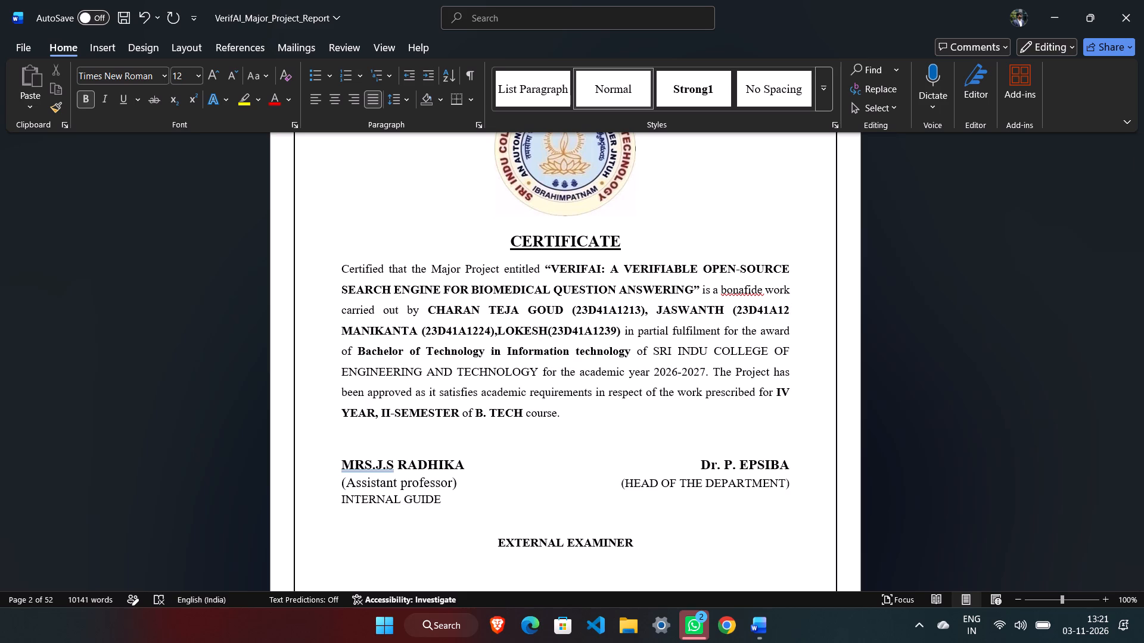
{"action": "key", "text": "BackSpace"}
{"action": "key", "text": "BackSpace"}
{"action": "key", "text": "BackSpace"}
{"action": "key", "text": "BackSpace"}
{"action": "key", "text": "BackSpace"}
{"action": "key", "text": "BackSpace"}
{"action": "key", "text": "BackSpace"}
{"action": "key", "text": "BackSpace"}
{"action": "key", "text": "BackSpace"}
{"action": "key", "text": "BackSpace"}
{"action": "key", "text": "BackSpace"}
{"action": "key", "text": "BackSpace"}
{"action": "key", "text": "BackSpace"}
{"action": "key", "text": "BackSpace"}
{"action": "key", "text": "BackSpace"}
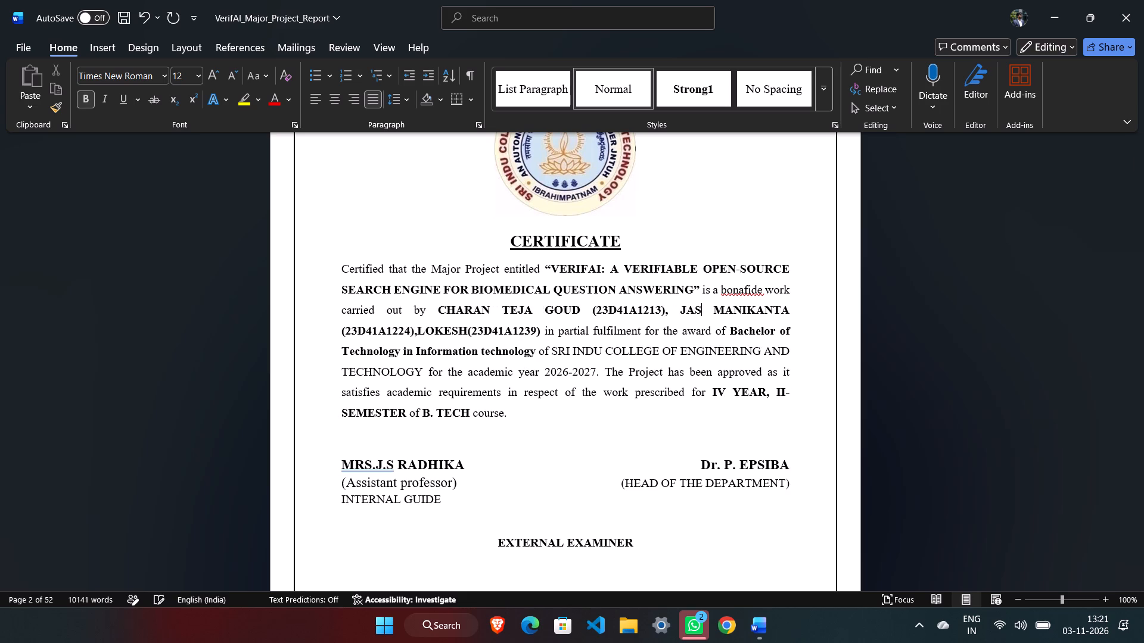
{"action": "key", "text": "BackSpace"}
{"action": "key", "text": "BackSpace"}
{"action": "key", "text": "BackSpace"}
{"action": "key", "text": "BackSpace"}
{"action": "key", "text": "BackSpace"}
{"action": "key", "text": "BackSpace"}
{"action": "key", "text": "BackSpace"}
{"action": "key", "text": "BackSpace"}
{"action": "key", "text": "BackSpace"}
{"action": "key", "text": "BackSpace"}
{"action": "key", "text": "BackSpace"}
{"action": "key", "text": "BackSpace"}
{"action": "key", "text": "BackSpace"}
{"action": "key", "text": "BackSpace"}
{"action": "key", "text": "BackSpace"}
{"action": "key", "text": "BackSpace"}
{"action": "key", "text": "BackSpace"}
{"action": "key", "text": "BackSpace"}
{"action": "key", "text": "BackSpace"}
{"action": "key", "text": "BackSpace"}
{"action": "key", "text": "BackSpace"}
{"action": "key", "text": "BackSpace"}
{"action": "key", "text": "BackSpace"}
{"action": "key", "text": "BackSpace"}
{"action": "key", "text": "BackSpace"}
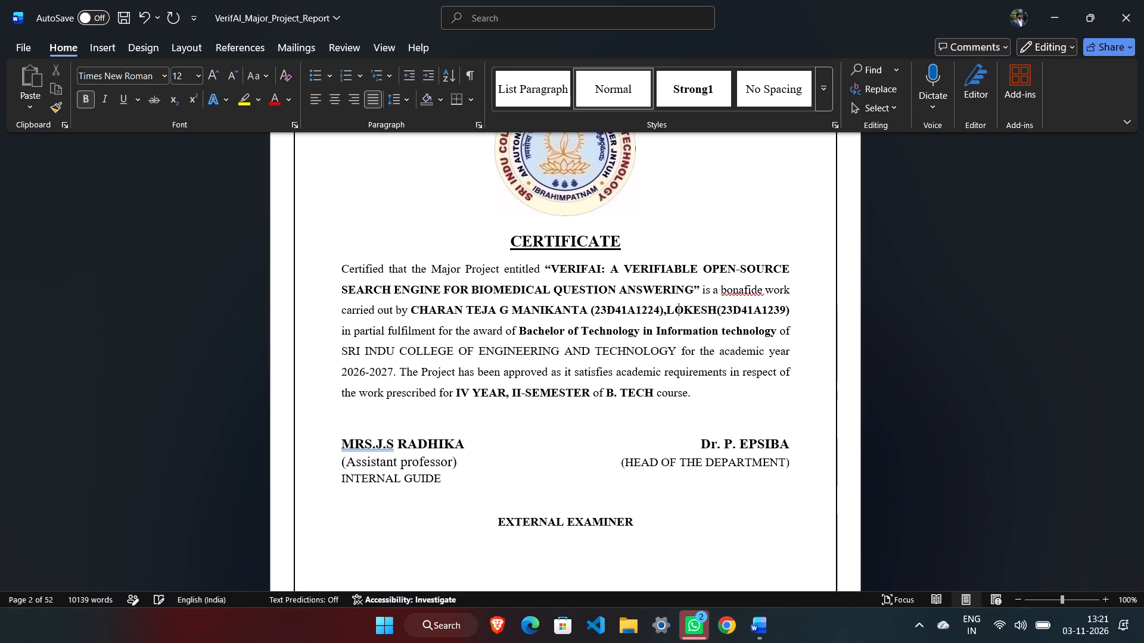
{"action": "key", "text": "BackSpace"}
{"action": "key", "text": "BackSpace"}
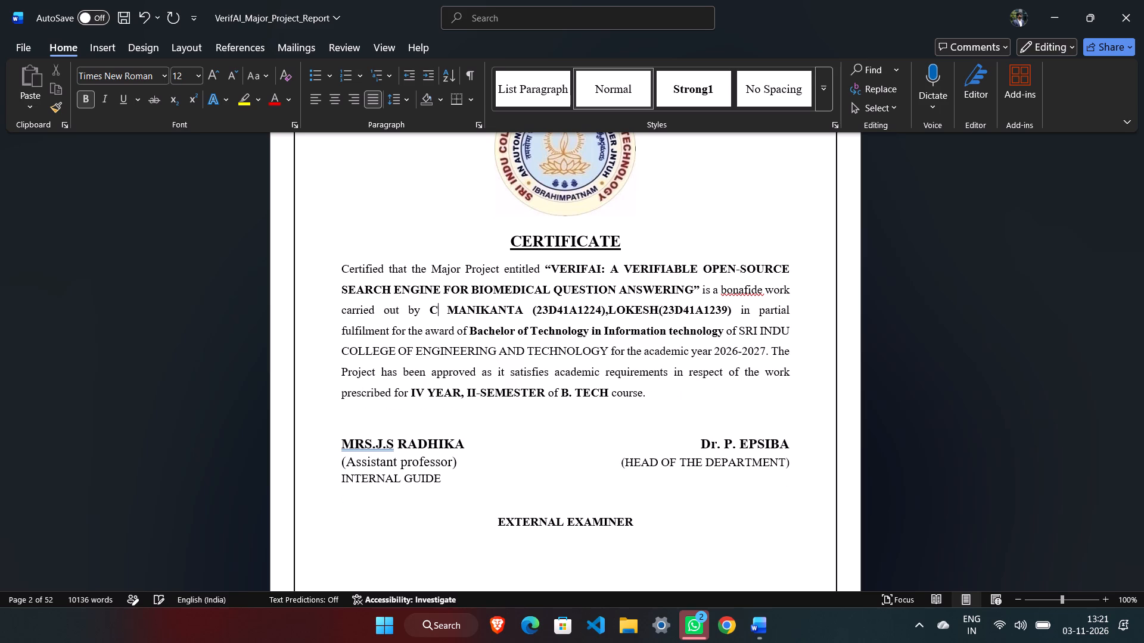
{"action": "key", "text": "BackSpace"}
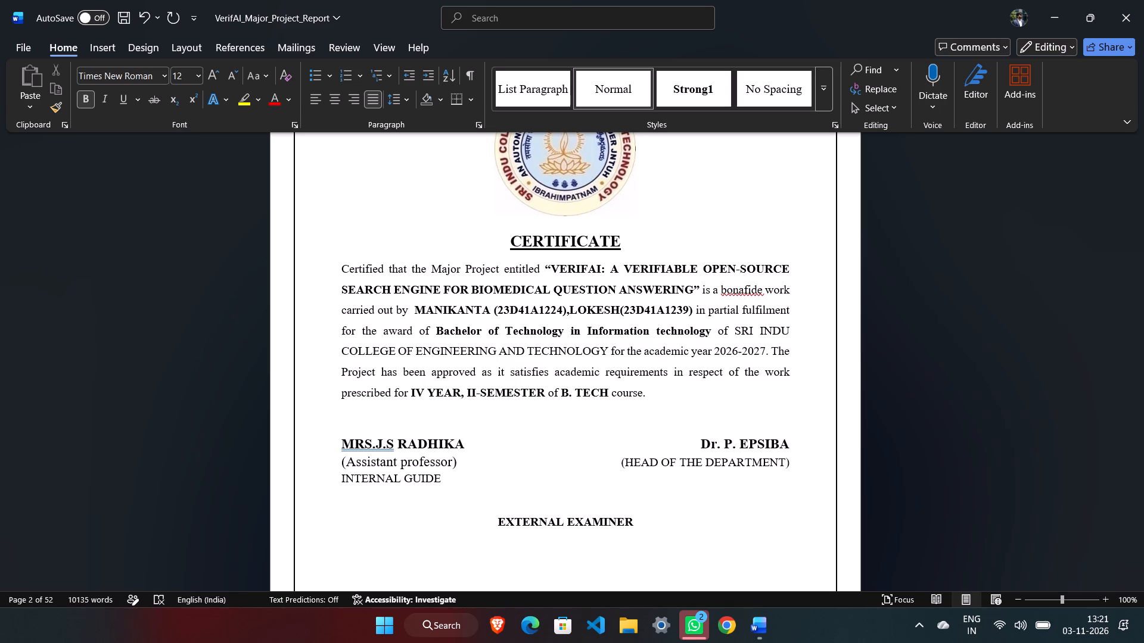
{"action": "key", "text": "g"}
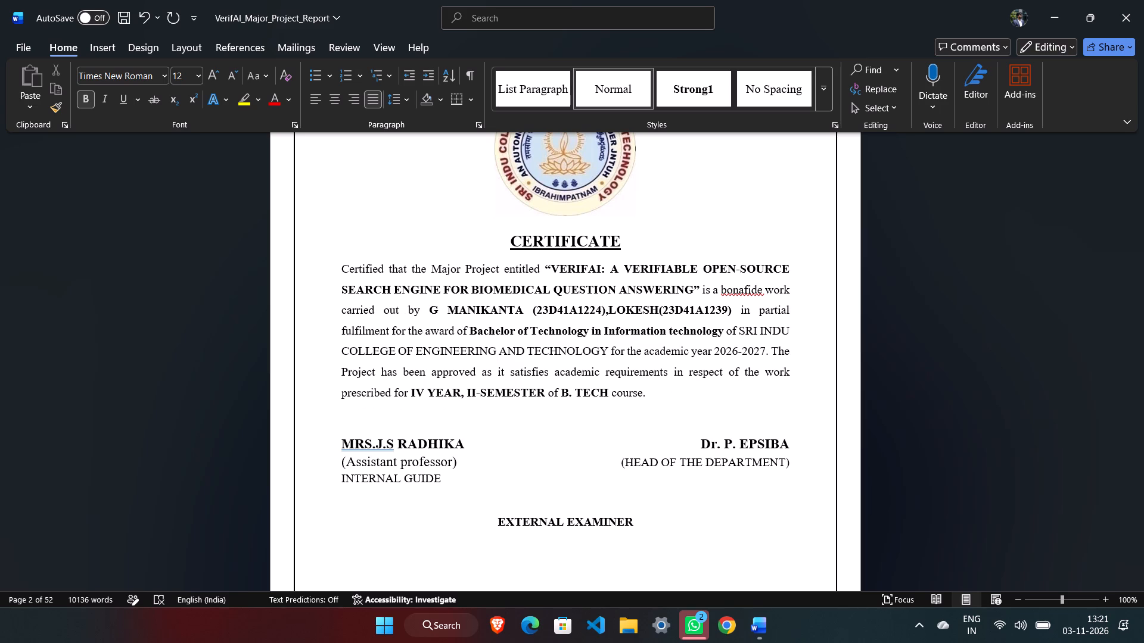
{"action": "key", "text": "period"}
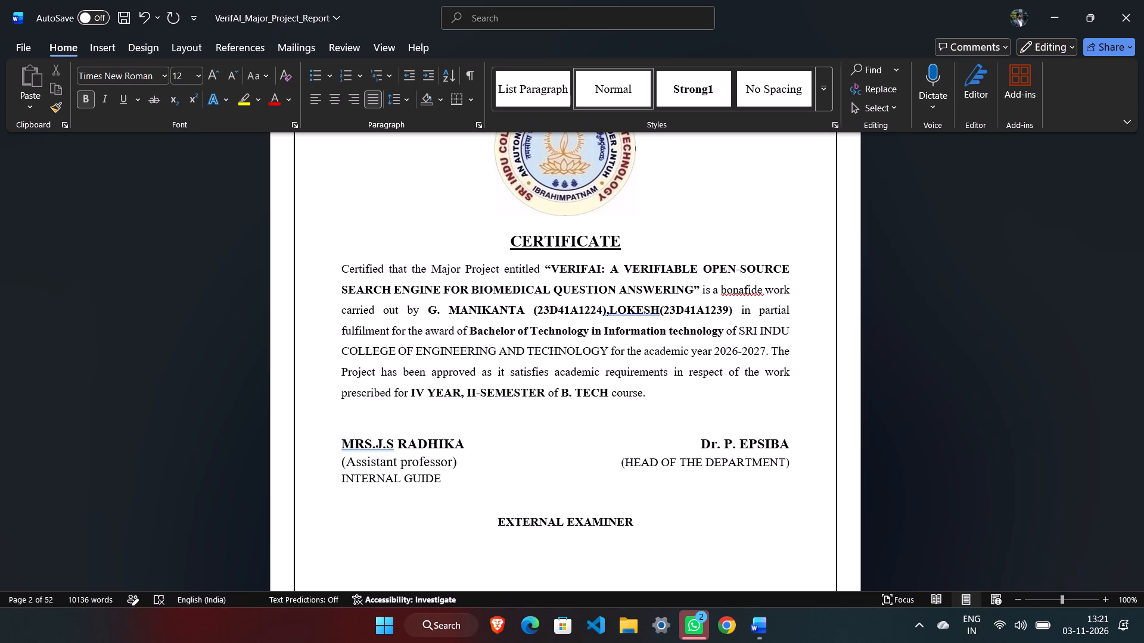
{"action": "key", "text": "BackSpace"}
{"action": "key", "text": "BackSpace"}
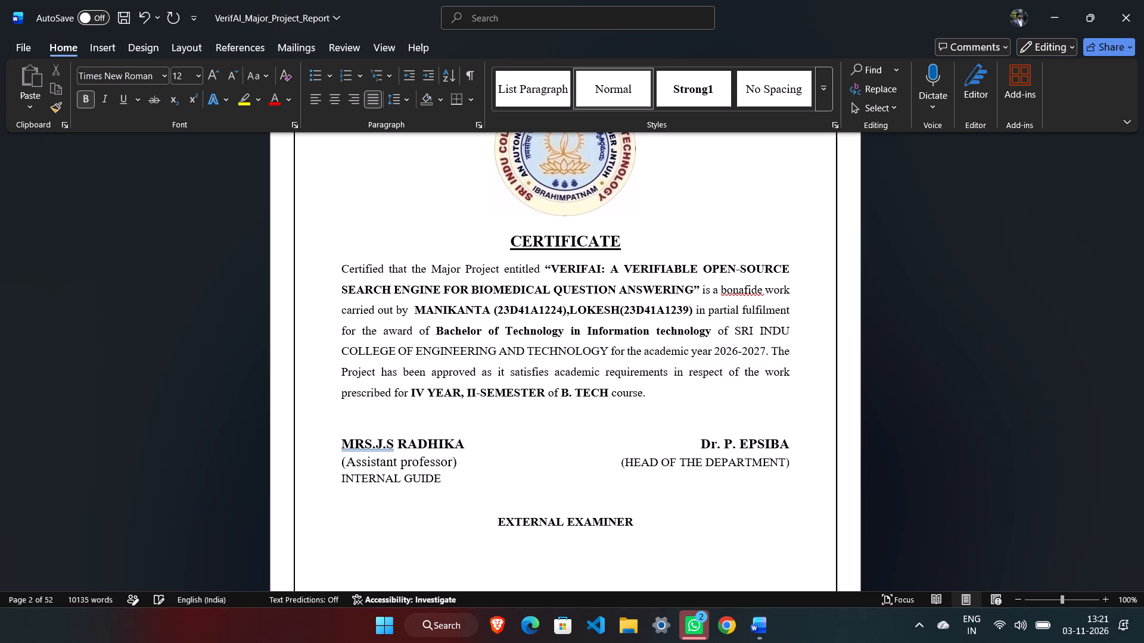
Insert the initial "G." directly before the first remaining student's name in the certificate paragraph.
{"action": "left_click", "coordinate": [416, 307]}
{"action": "key", "text": "g"}
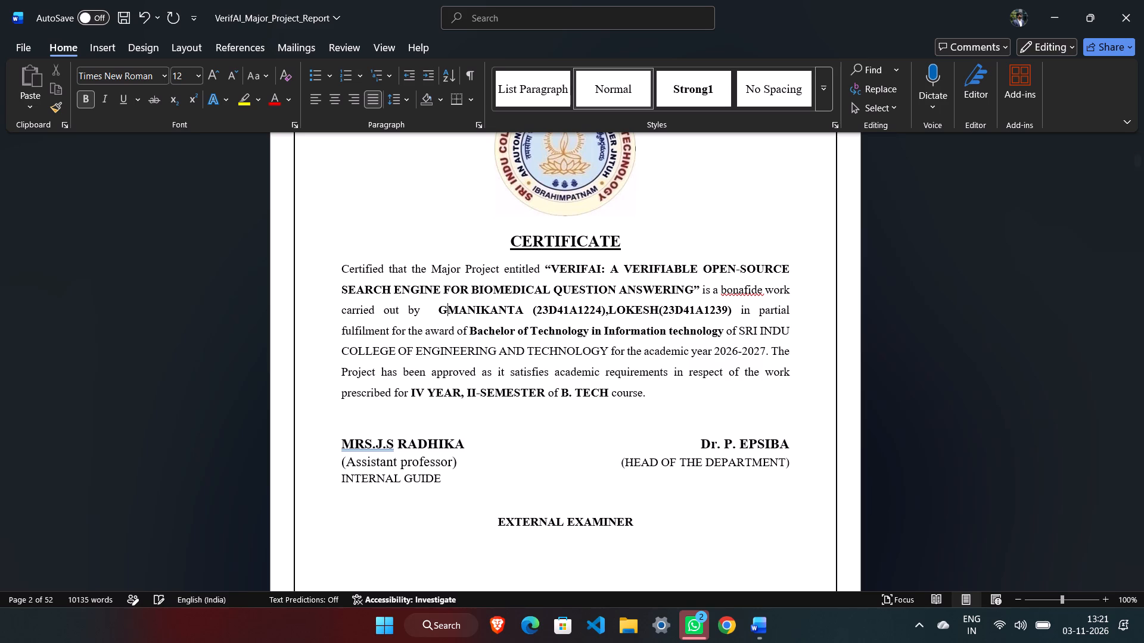
{"action": "key", "text": "period"}
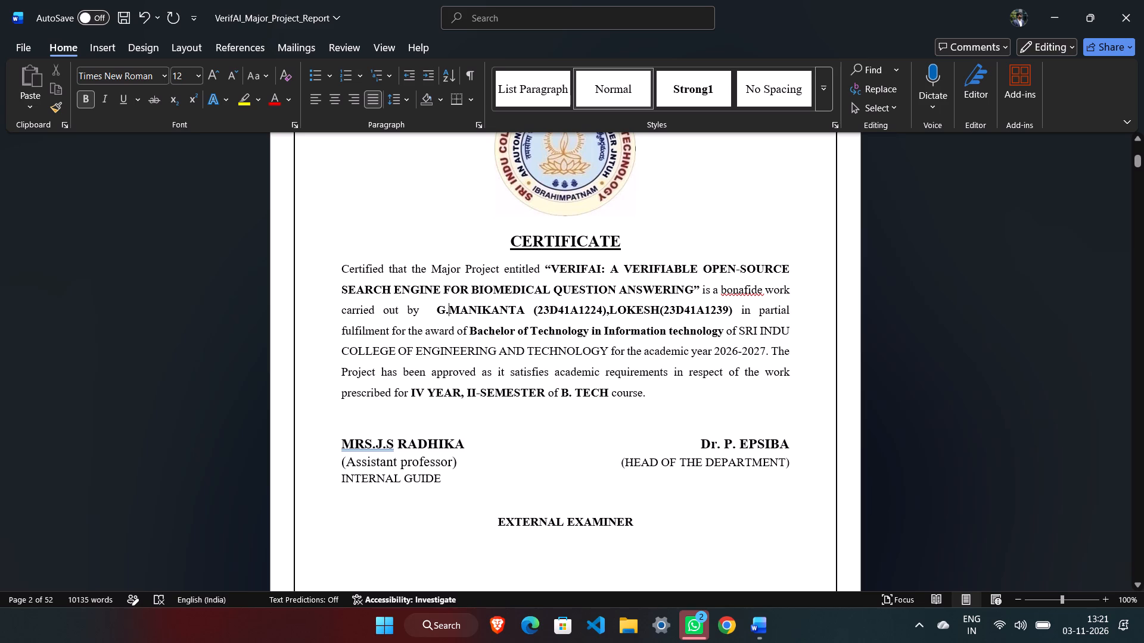
Delete the last student's name and roll number, including the preceding comma, from the certificate paragraph.
{"action": "left_click", "coordinate": [733, 311]}
{"action": "key", "text": "BackSpace"}
{"action": "key", "text": "BackSpace"}
{"action": "key", "text": "BackSpace"}
{"action": "key", "text": "BackSpace"}
{"action": "key", "text": "BackSpace"}
{"action": "key", "text": "BackSpace"}
{"action": "key", "text": "BackSpace"}
{"action": "key", "text": "BackSpace"}
{"action": "key", "text": "BackSpace"}
{"action": "key", "text": "BackSpace"}
{"action": "key", "text": "BackSpace"}
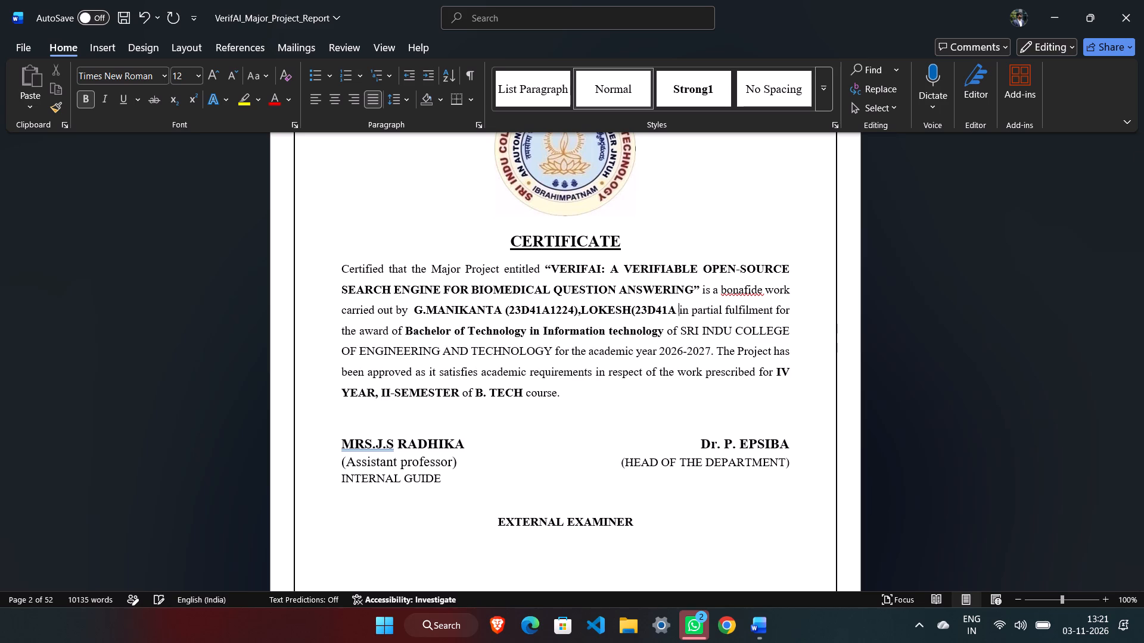
{"action": "key", "text": "BackSpace"}
{"action": "key", "text": "BackSpace"}
{"action": "key", "text": "BackSpace"}
{"action": "key", "text": "BackSpace"}
{"action": "key", "text": "BackSpace"}
{"action": "key", "text": "BackSpace"}
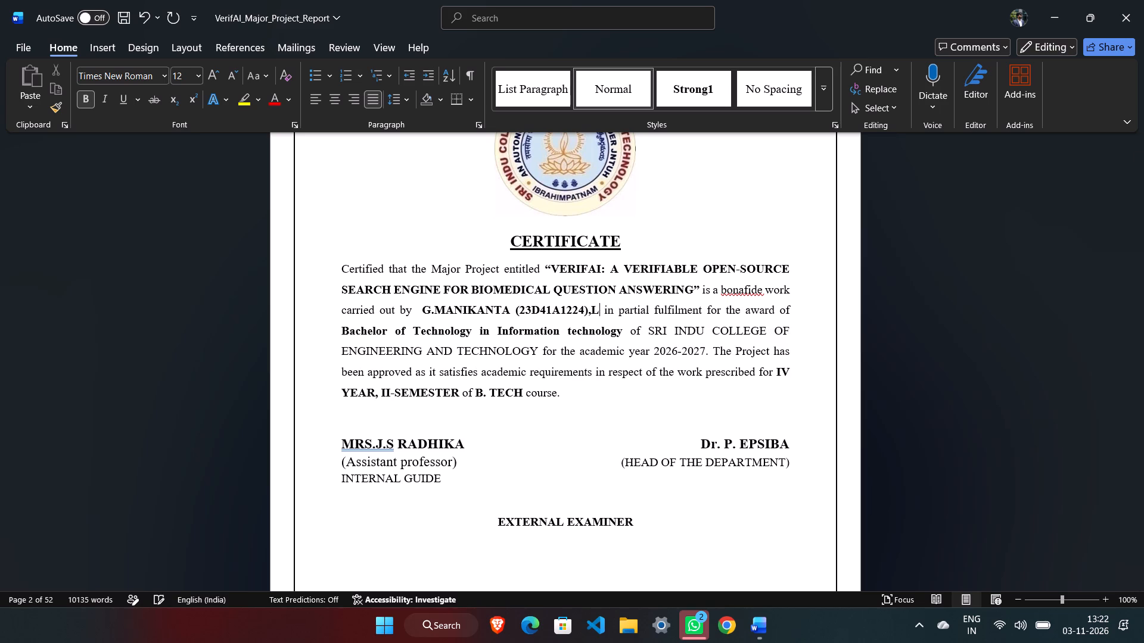
{"action": "key", "text": "BackSpace"}
{"action": "key", "text": "BackSpace"}
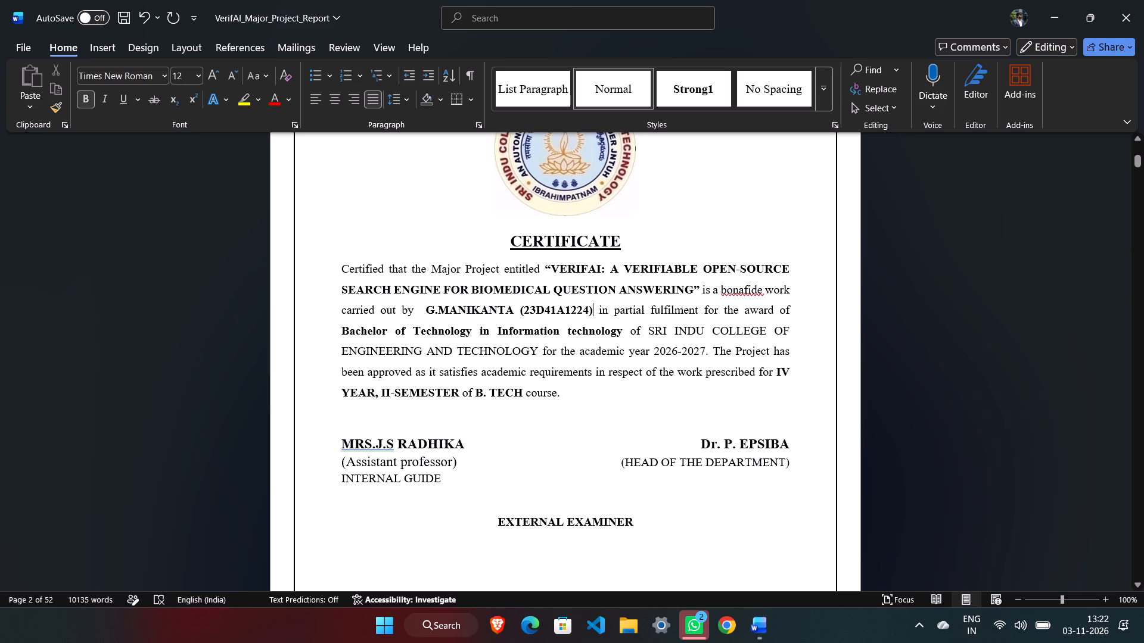
Change the semester in the certificate paragraph to I-SEMESTER.
{"action": "scroll", "coordinate": [591, 362], "scroll_direction": "down", "scroll_amount": 1}
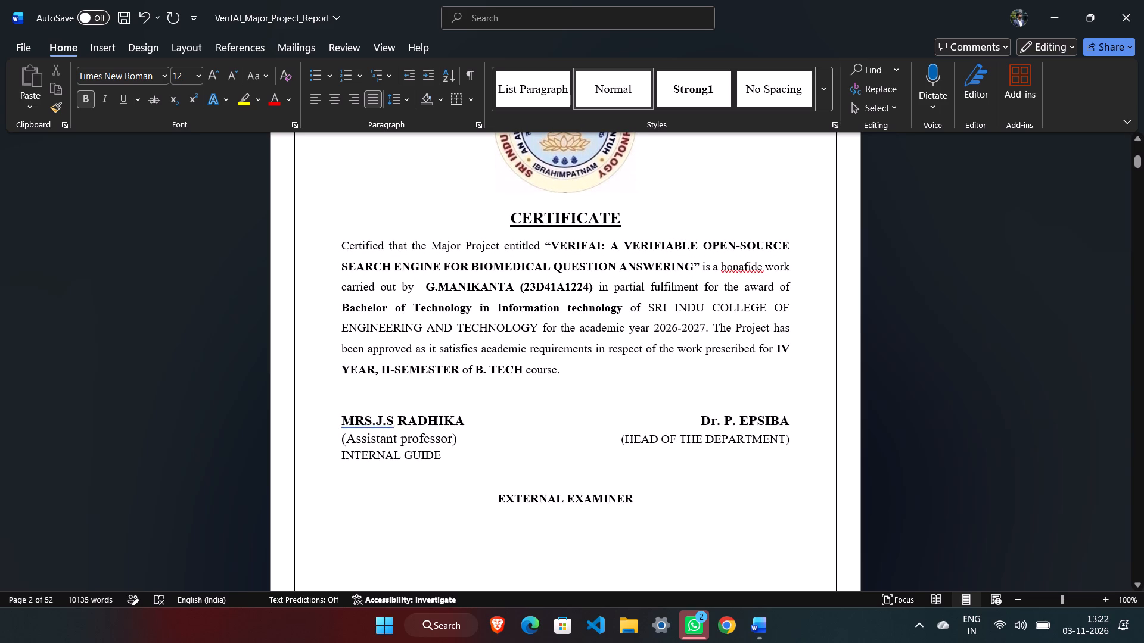
{"action": "scroll", "coordinate": [591, 362], "scroll_direction": "down", "scroll_amount": 1}
{"action": "left_click", "coordinate": [399, 372]}
{"action": "left_click", "coordinate": [390, 370]}
{"action": "key", "text": "BackSpace"}
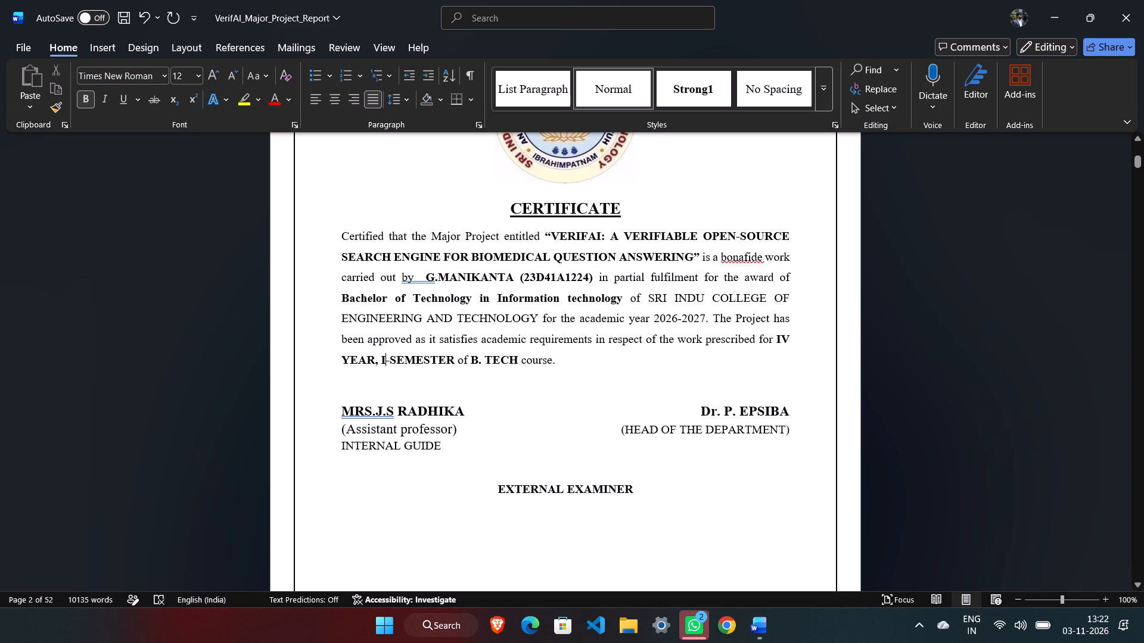
Replace "We" with "I" at the start of the Declaration paragraph.
{"action": "scroll", "coordinate": [390, 370], "scroll_direction": "down", "scroll_amount": 2}
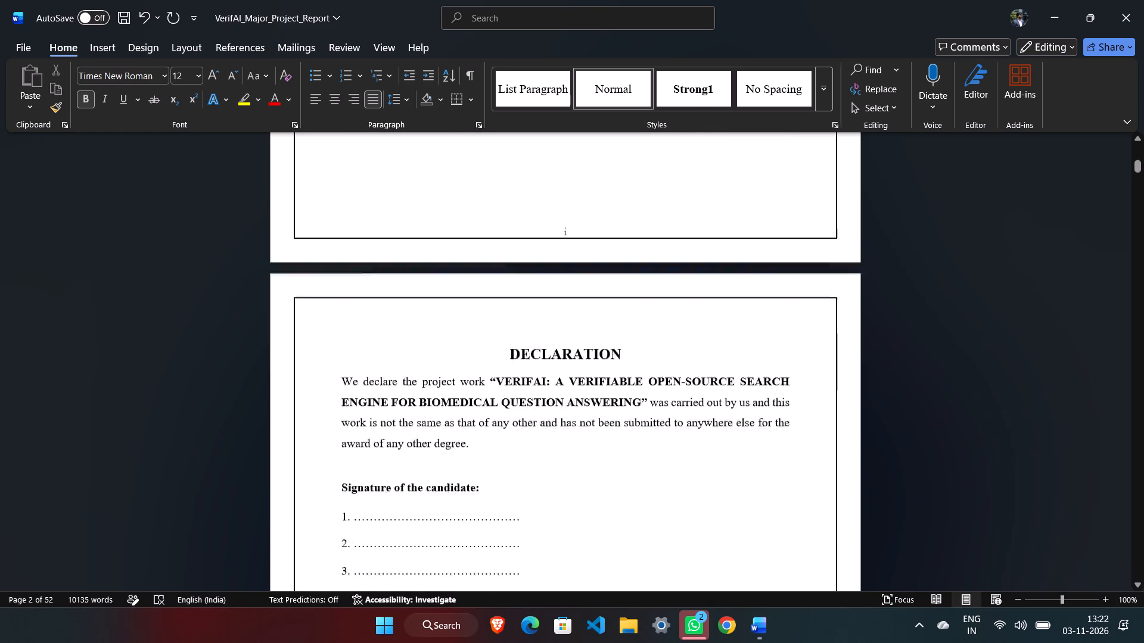
{"action": "scroll", "coordinate": [390, 370], "scroll_direction": "down", "scroll_amount": 1}
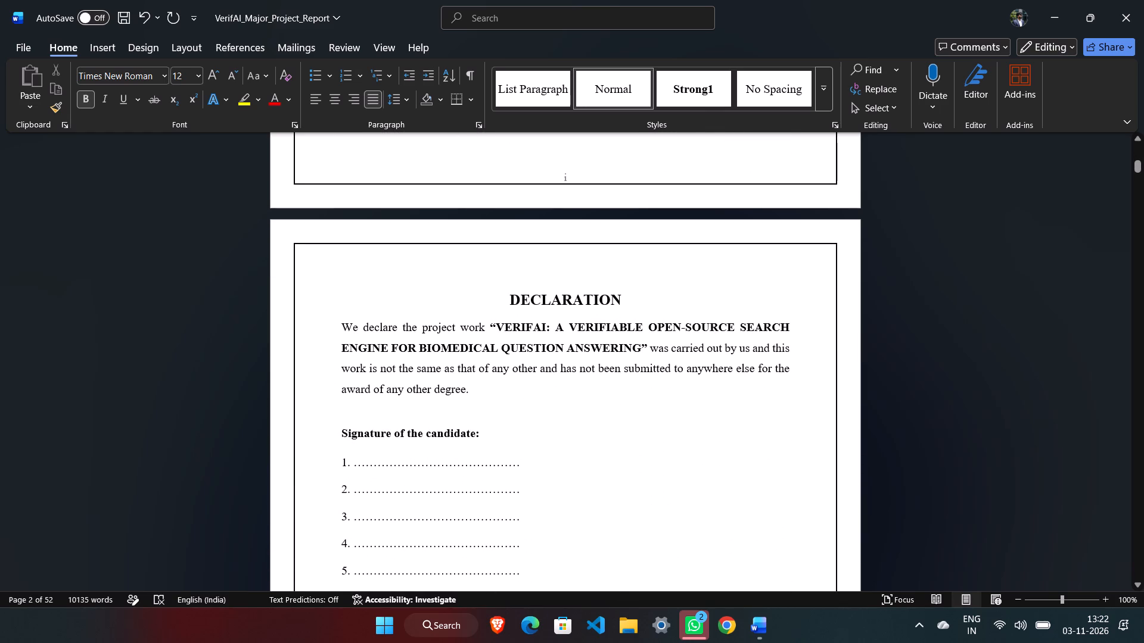
{"action": "left_click", "coordinate": [358, 326]}
{"action": "key", "text": "BackSpace"}
{"action": "key", "text": "BackSpace"}
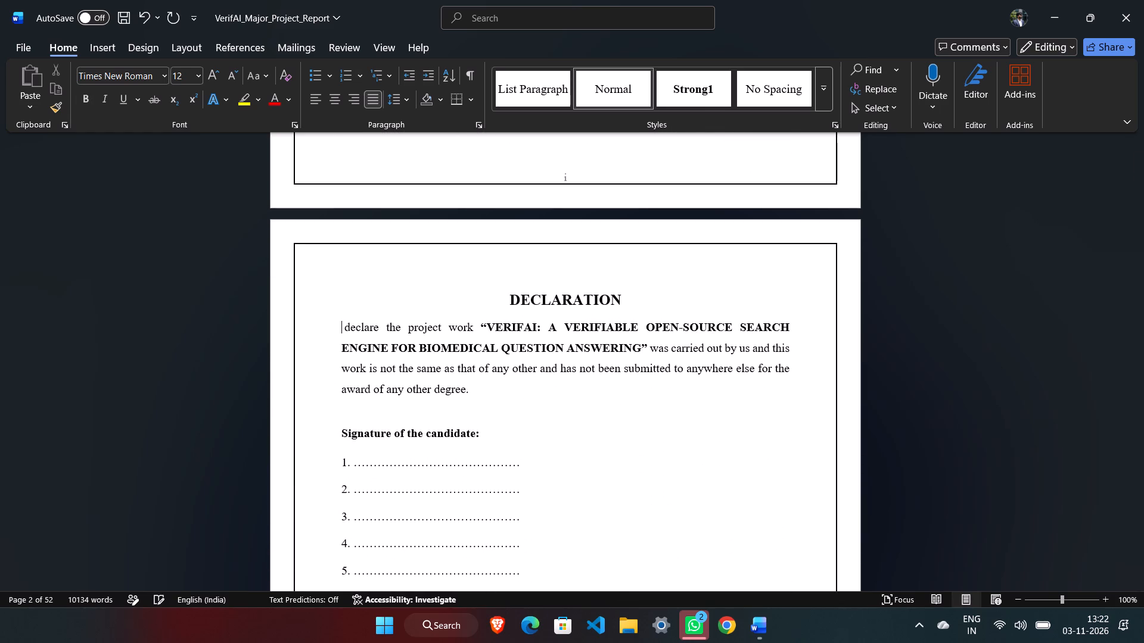
{"action": "key", "text": "i"}
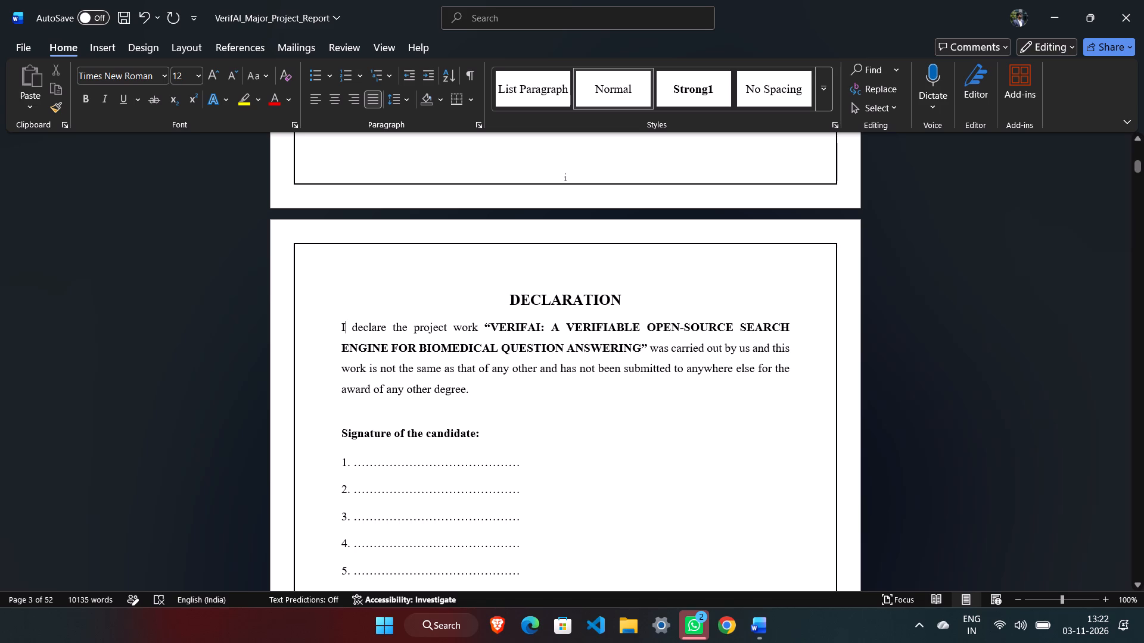
Delete the second numbered signature line under "Signature of the candidate" on the Declaration page.
{"action": "scroll", "coordinate": [479, 489], "scroll_direction": "down", "scroll_amount": 1}
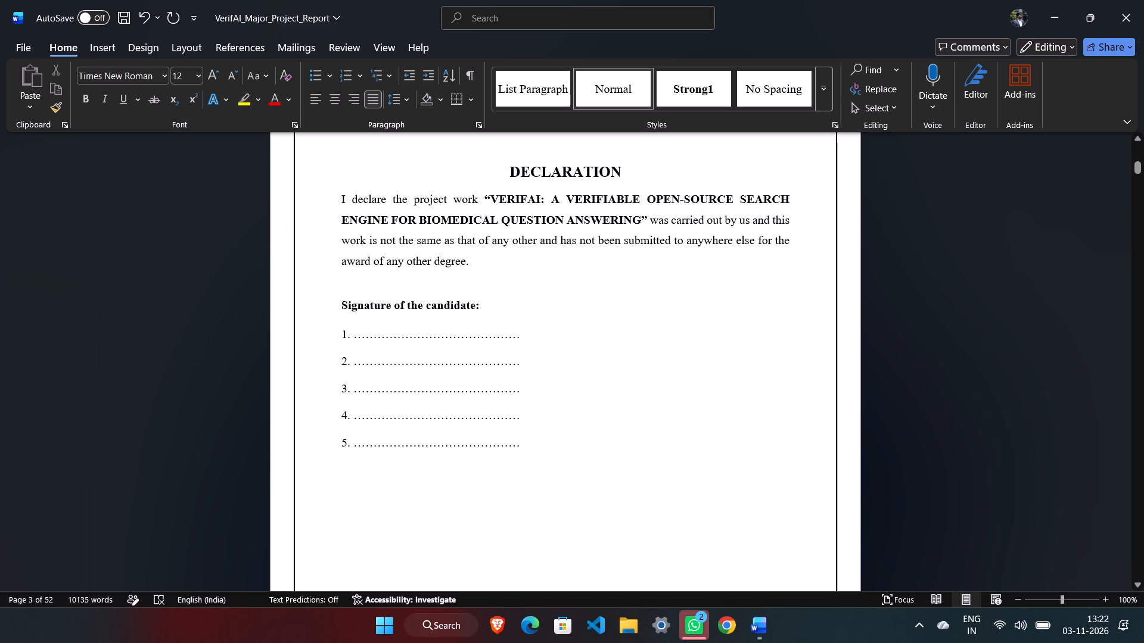
{"action": "left_click", "coordinate": [529, 368]}
{"action": "key", "text": "BackSpace"}
{"action": "key", "text": "BackSpace"}
{"action": "key", "text": "BackSpace"}
{"action": "key", "text": "BackSpace"}
{"action": "key", "text": "BackSpace"}
{"action": "key", "text": "BackSpace"}
{"action": "key", "text": "BackSpace"}
{"action": "key", "text": "BackSpace"}
{"action": "key", "text": "BackSpace"}
{"action": "key", "text": "BackSpace"}
{"action": "key", "text": "BackSpace"}
{"action": "key", "text": "BackSpace"}
{"action": "key", "text": "BackSpace"}
{"action": "key", "text": "BackSpace"}
{"action": "key", "text": "BackSpace"}
{"action": "key", "text": "BackSpace"}
{"action": "key", "text": "BackSpace"}
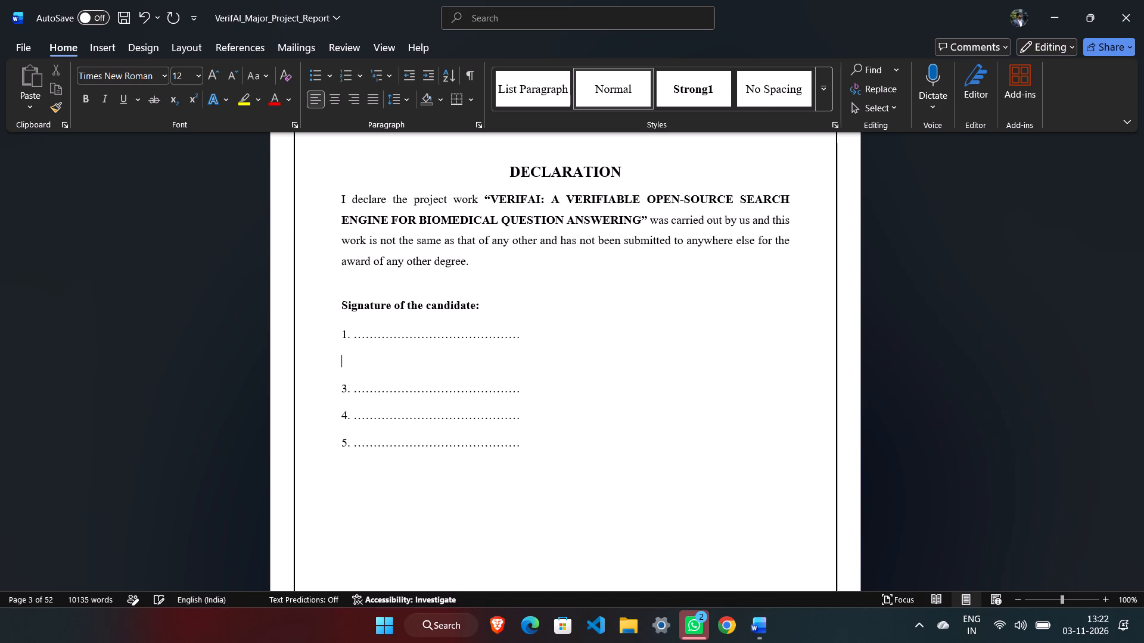
Delete the third, fourth and fifth numbered signature lines on the Declaration page, leaving only line 1.
{"action": "left_click", "coordinate": [530, 451]}
{"action": "key", "text": "BackSpace"}
{"action": "key", "text": "BackSpace"}
{"action": "key", "text": "BackSpace"}
{"action": "key", "text": "BackSpace"}
{"action": "key", "text": "BackSpace"}
{"action": "key", "text": "BackSpace"}
{"action": "key", "text": "BackSpace"}
{"action": "key", "text": "BackSpace"}
{"action": "key", "text": "BackSpace"}
{"action": "key", "text": "BackSpace"}
{"action": "key", "text": "BackSpace"}
{"action": "key", "text": "BackSpace"}
{"action": "key", "text": "BackSpace"}
{"action": "key", "text": "BackSpace"}
{"action": "key", "text": "BackSpace"}
{"action": "key", "text": "BackSpace"}
{"action": "key", "text": "BackSpace"}
{"action": "key", "text": "BackSpace"}
{"action": "key", "text": "BackSpace"}
{"action": "key", "text": "BackSpace"}
{"action": "key", "text": "BackSpace"}
{"action": "key", "text": "BackSpace"}
{"action": "key", "text": "BackSpace"}
{"action": "key", "text": "BackSpace"}
{"action": "key", "text": "BackSpace"}
{"action": "key", "text": "BackSpace"}
{"action": "key", "text": "BackSpace"}
{"action": "key", "text": "BackSpace"}
{"action": "key", "text": "BackSpace"}
{"action": "key", "text": "BackSpace"}
{"action": "key", "text": "BackSpace"}
{"action": "key", "text": "BackSpace"}
{"action": "key", "text": "BackSpace"}
{"action": "key", "text": "BackSpace"}
{"action": "key", "text": "BackSpace"}
{"action": "key", "text": "BackSpace"}
{"action": "key", "text": "BackSpace"}
{"action": "key", "text": "BackSpace"}
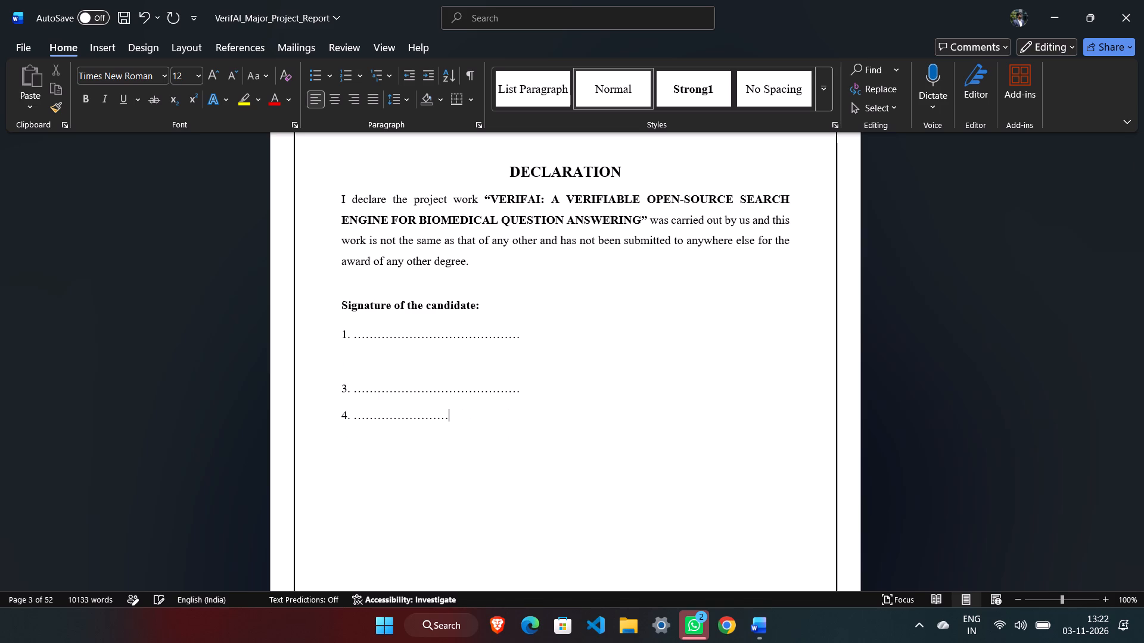
{"action": "key", "text": "BackSpace"}
{"action": "key", "text": "BackSpace"}
{"action": "key", "text": "BackSpace"}
{"action": "key", "text": "BackSpace"}
{"action": "key", "text": "BackSpace"}
{"action": "key", "text": "BackSpace"}
{"action": "key", "text": "BackSpace"}
{"action": "key", "text": "BackSpace"}
{"action": "key", "text": "BackSpace"}
{"action": "key", "text": "BackSpace"}
{"action": "key", "text": "BackSpace"}
{"action": "key", "text": "BackSpace"}
{"action": "key", "text": "BackSpace"}
{"action": "key", "text": "BackSpace"}
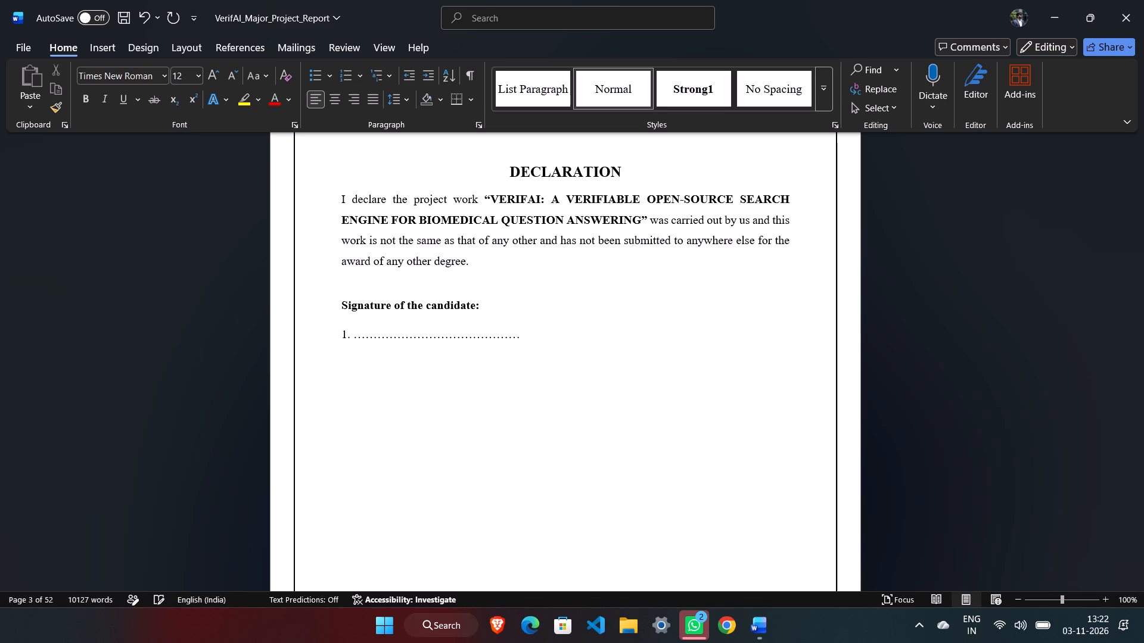
{"action": "left_click", "coordinate": [530, 451]}
Delete the first three student names and their roll numbers from the list closing the Acknowledgement page.
{"action": "scroll", "coordinate": [530, 451], "scroll_direction": "down", "scroll_amount": 2}
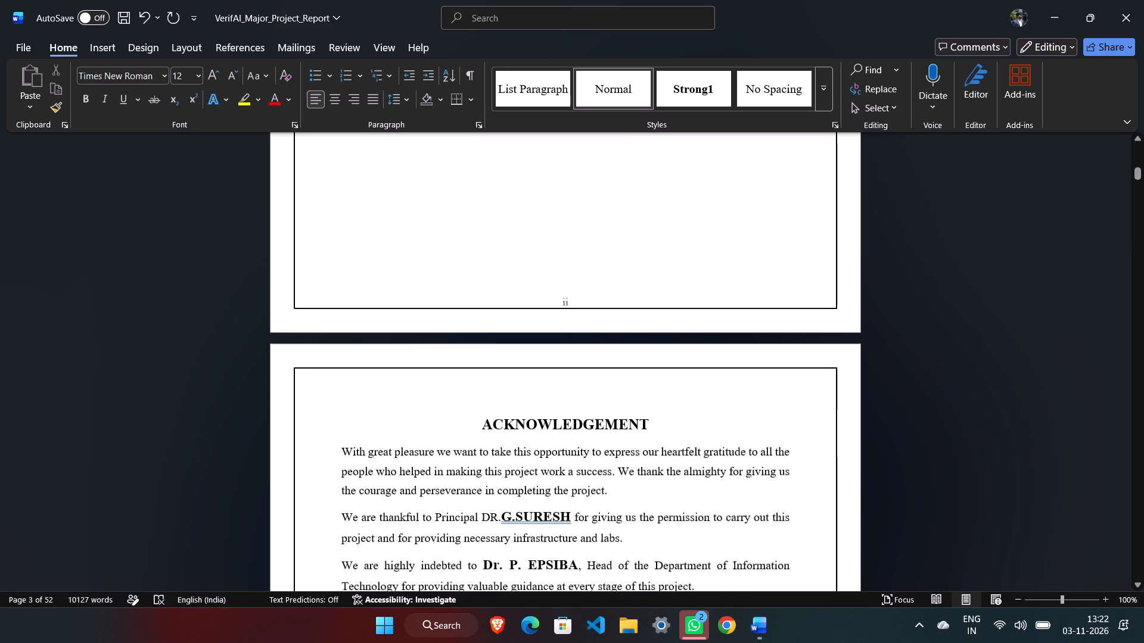
{"action": "scroll", "coordinate": [530, 451], "scroll_direction": "down", "scroll_amount": 3}
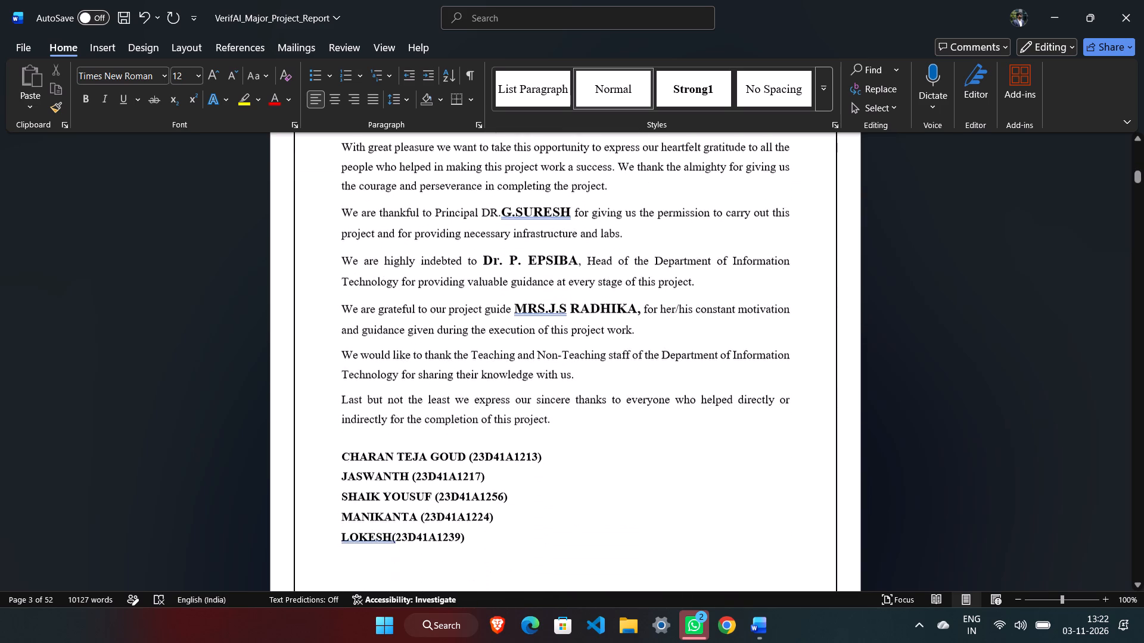
{"action": "scroll", "coordinate": [530, 451], "scroll_direction": "down", "scroll_amount": 1}
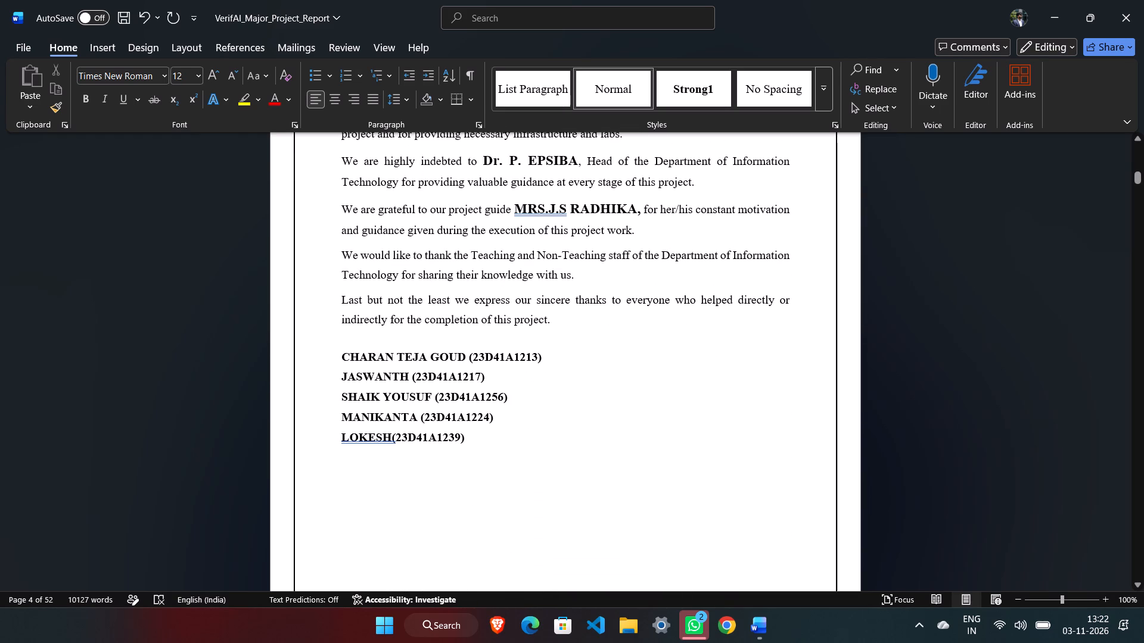
{"action": "left_click", "coordinate": [508, 398]}
{"action": "key", "text": "BackSpace"}
{"action": "key", "text": "BackSpace"}
{"action": "key", "text": "BackSpace"}
{"action": "key", "text": "BackSpace"}
{"action": "key", "text": "BackSpace"}
{"action": "key", "text": "BackSpace"}
{"action": "key", "text": "BackSpace"}
{"action": "key", "text": "BackSpace"}
{"action": "key", "text": "BackSpace"}
{"action": "key", "text": "BackSpace"}
{"action": "key", "text": "BackSpace"}
{"action": "key", "text": "BackSpace"}
{"action": "key", "text": "BackSpace"}
{"action": "key", "text": "BackSpace"}
{"action": "key", "text": "BackSpace"}
{"action": "key", "text": "BackSpace"}
{"action": "key", "text": "BackSpace"}
{"action": "key", "text": "BackSpace"}
{"action": "key", "text": "BackSpace"}
{"action": "key", "text": "BackSpace"}
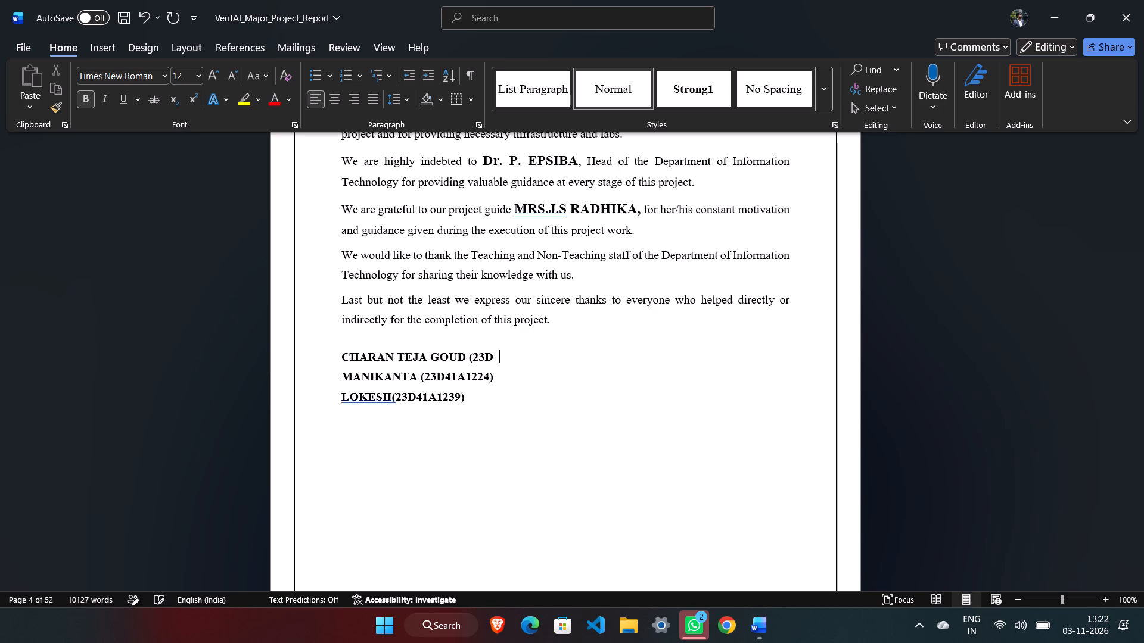
{"action": "key", "text": "BackSpace"}
{"action": "key", "text": "BackSpace"}
{"action": "key", "text": "BackSpace"}
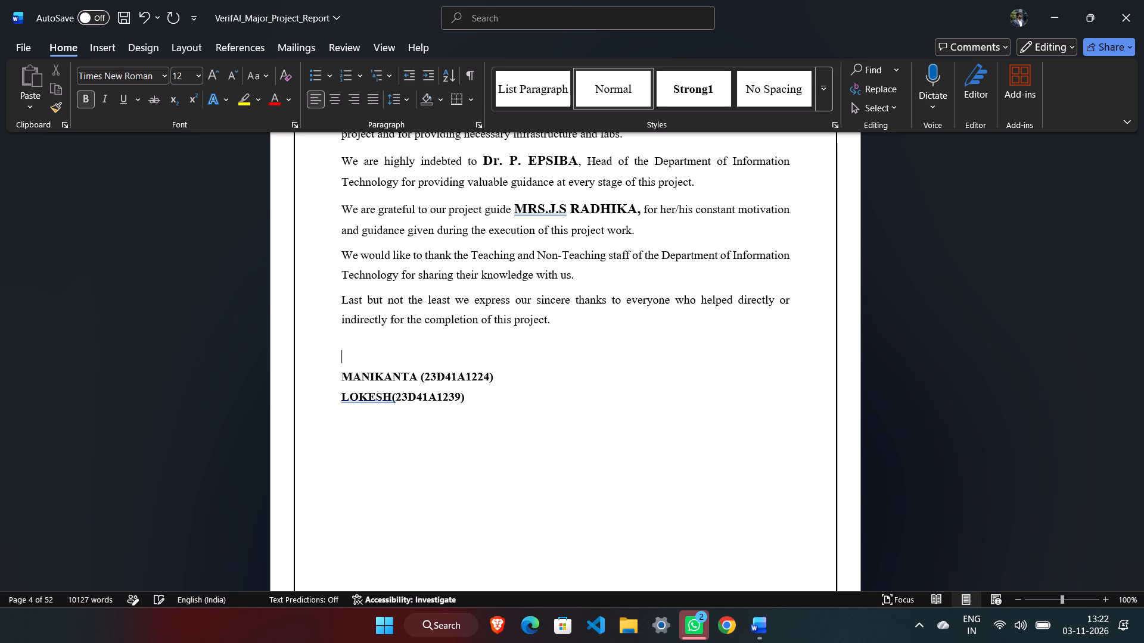
Delete the last student's name and roll number from the Acknowledgement list.
{"action": "left_click", "coordinate": [470, 401]}
{"action": "key", "text": "BackSpace"}
{"action": "key", "text": "BackSpace"}
{"action": "key", "text": "BackSpace"}
{"action": "key", "text": "BackSpace"}
{"action": "key", "text": "BackSpace"}
{"action": "key", "text": "BackSpace"}
{"action": "key", "text": "BackSpace"}
{"action": "key", "text": "BackSpace"}
{"action": "key", "text": "BackSpace"}
{"action": "key", "text": "BackSpace"}
{"action": "key", "text": "BackSpace"}
{"action": "key", "text": "BackSpace"}
{"action": "key", "text": "BackSpace"}
{"action": "key", "text": "BackSpace"}
{"action": "key", "text": "BackSpace"}
{"action": "key", "text": "BackSpace"}
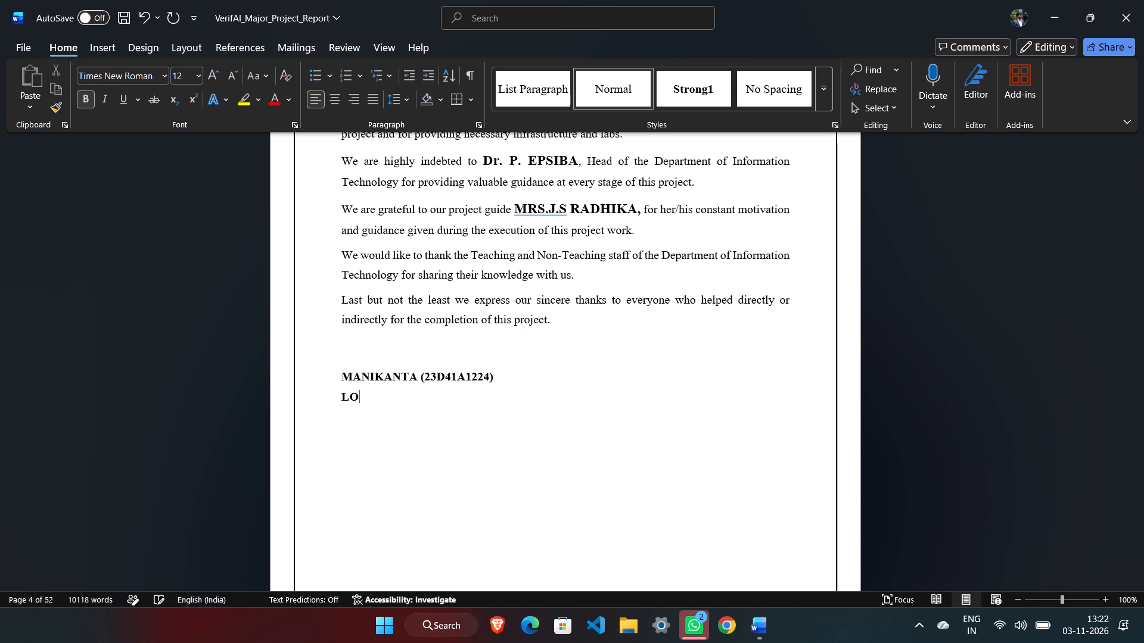
{"action": "key", "text": "BackSpace"}
{"action": "key", "text": "BackSpace"}
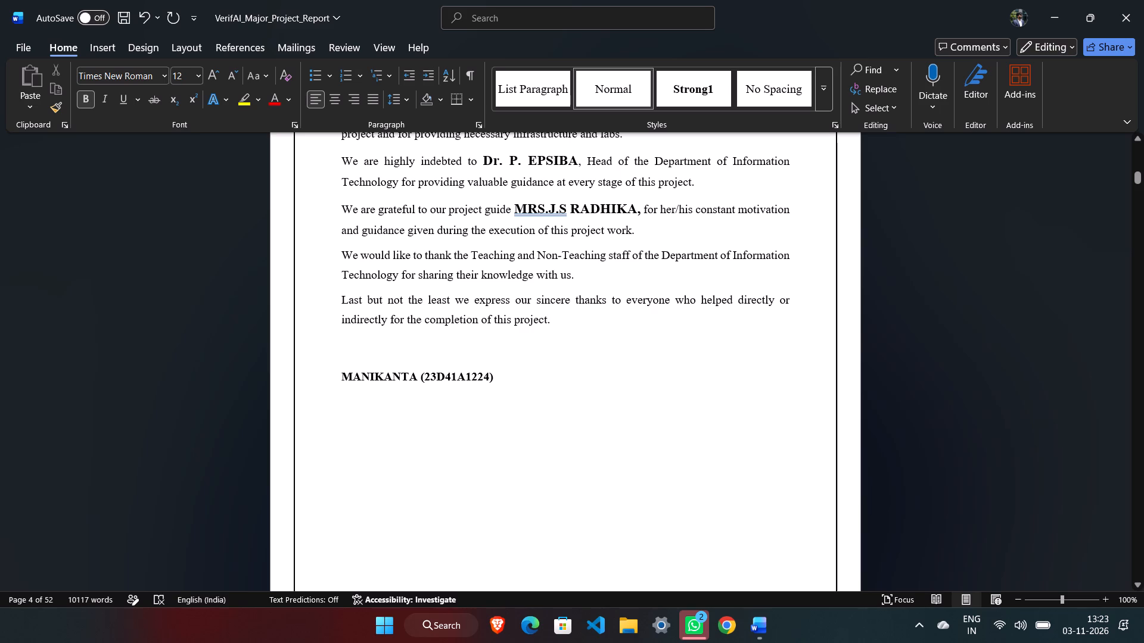
Insert the initial "G." directly before the remaining student's name on the Acknowledgement page.
{"action": "left_click", "coordinate": [341, 377]}
{"action": "key", "text": "g"}
{"action": "key", "text": "period"}
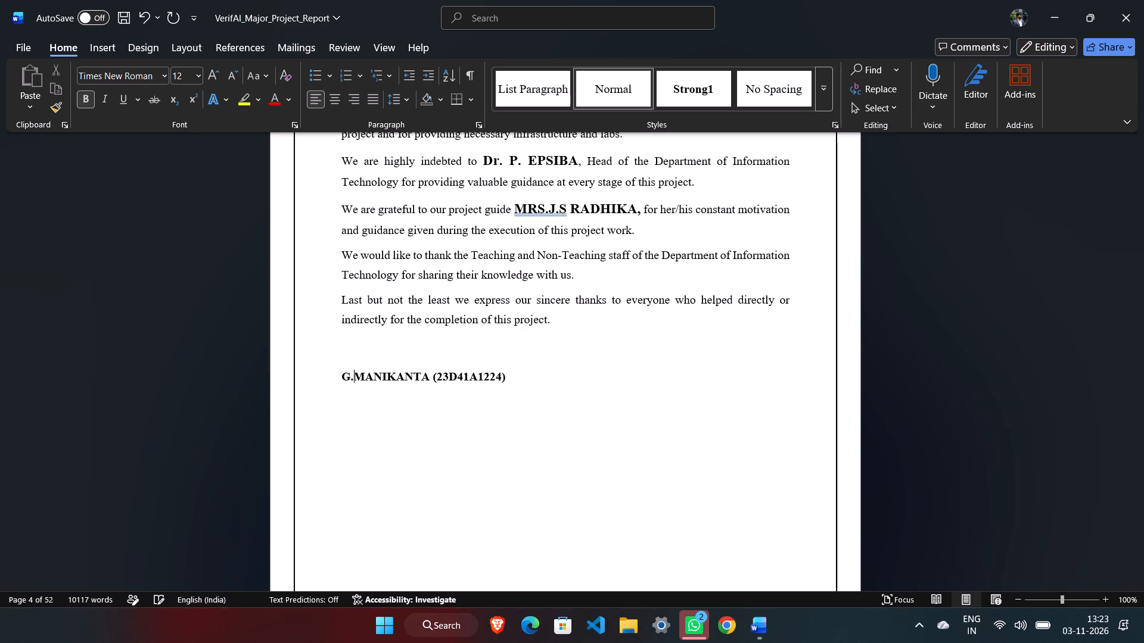
Review the abstract, the table of contents and the cover page for remaining details that need adapting.
{"action": "scroll", "coordinate": [446, 410], "scroll_direction": "down", "scroll_amount": 1}
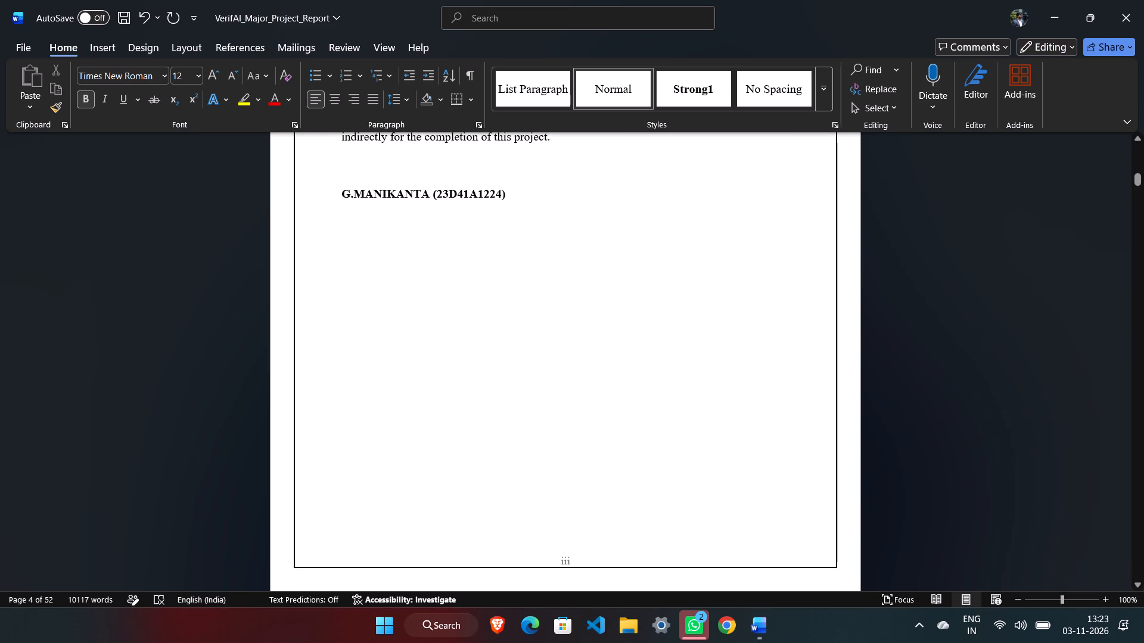
{"action": "scroll", "coordinate": [446, 410], "scroll_direction": "down", "scroll_amount": 4}
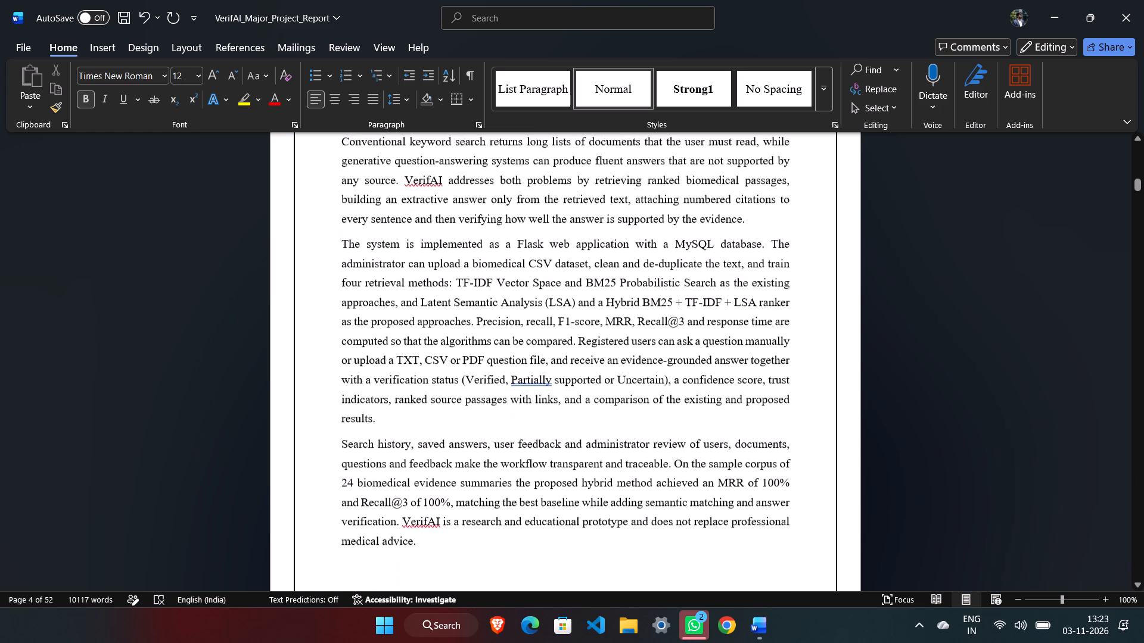
{"action": "scroll", "coordinate": [446, 410], "scroll_direction": "down", "scroll_amount": 4}
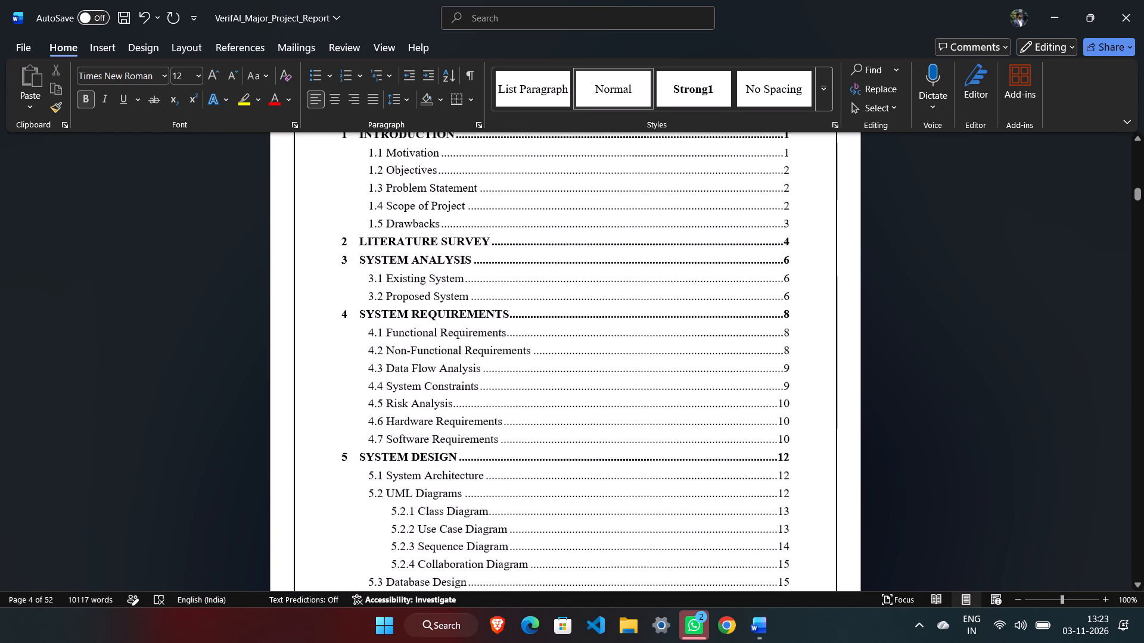
{"action": "scroll", "coordinate": [446, 410], "scroll_direction": "down", "scroll_amount": 2}
{"action": "scroll", "coordinate": [446, 410], "scroll_direction": "up", "scroll_amount": 20}
{"action": "scroll", "coordinate": [446, 410], "scroll_direction": "up", "scroll_amount": 7}
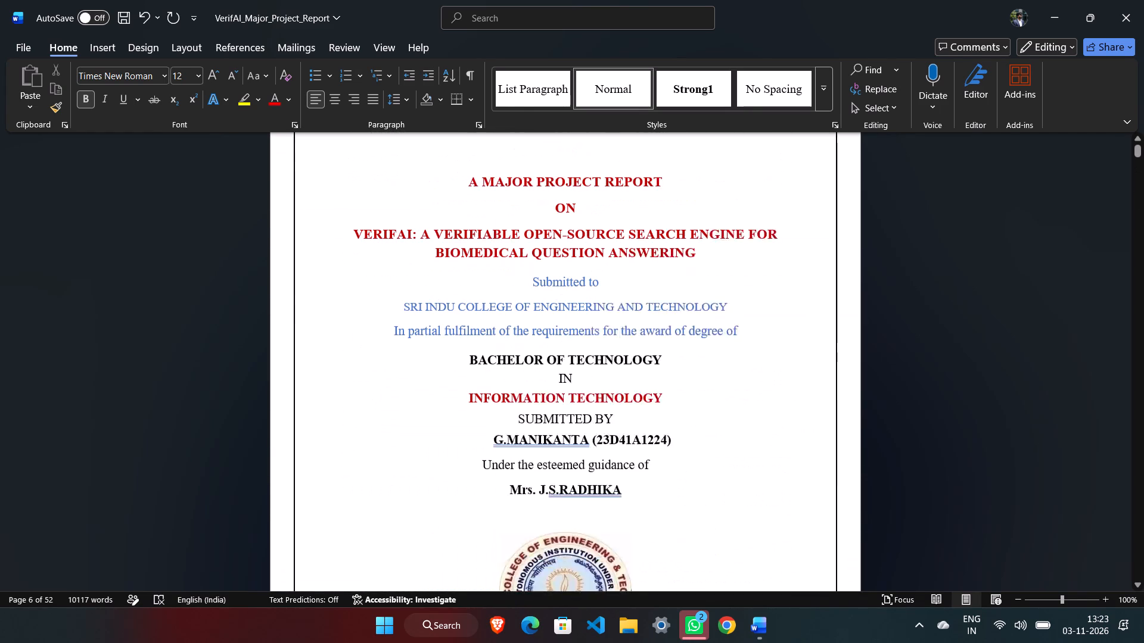
{"action": "scroll", "coordinate": [446, 410], "scroll_direction": "up", "scroll_amount": 14}
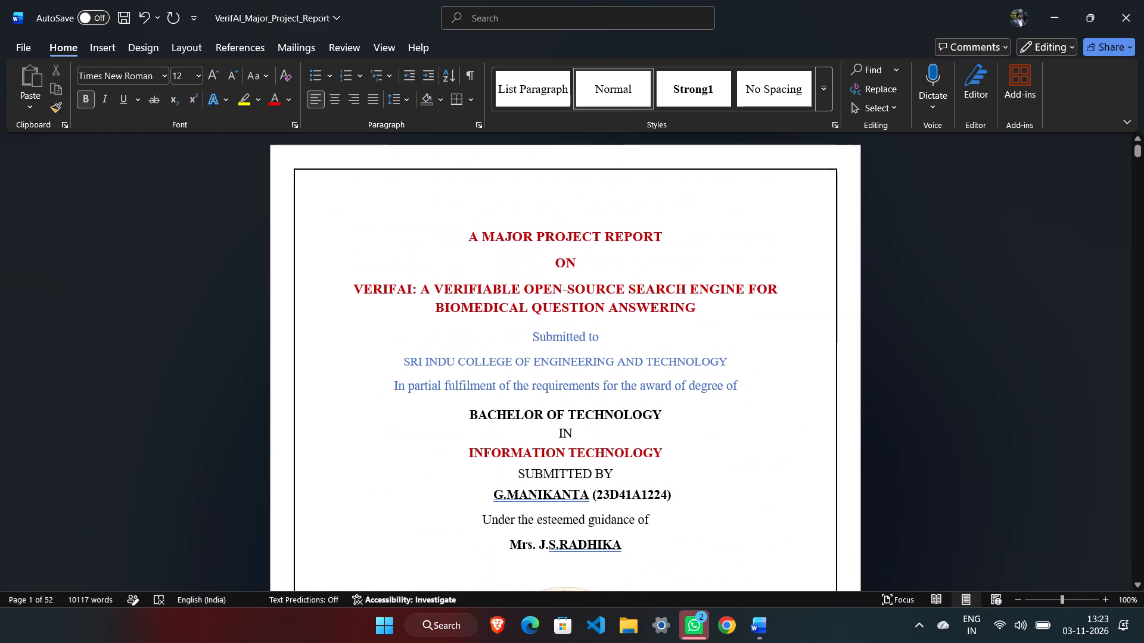
{"action": "scroll", "coordinate": [446, 410], "scroll_direction": "down", "scroll_amount": 1}
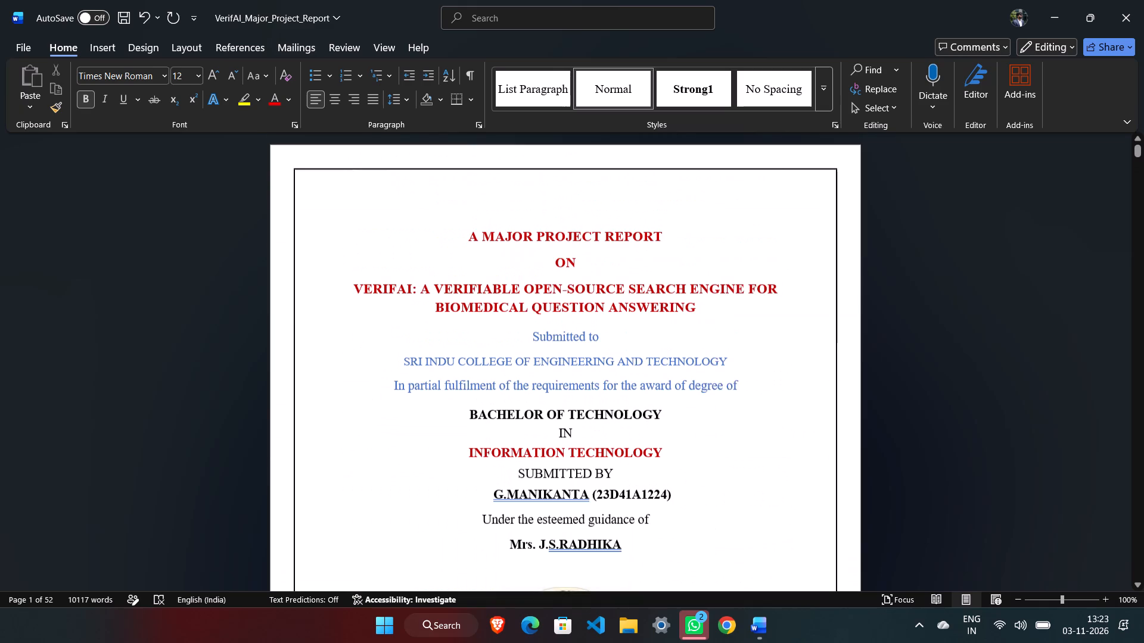
{"action": "scroll", "coordinate": [446, 410], "scroll_direction": "down", "scroll_amount": 2}
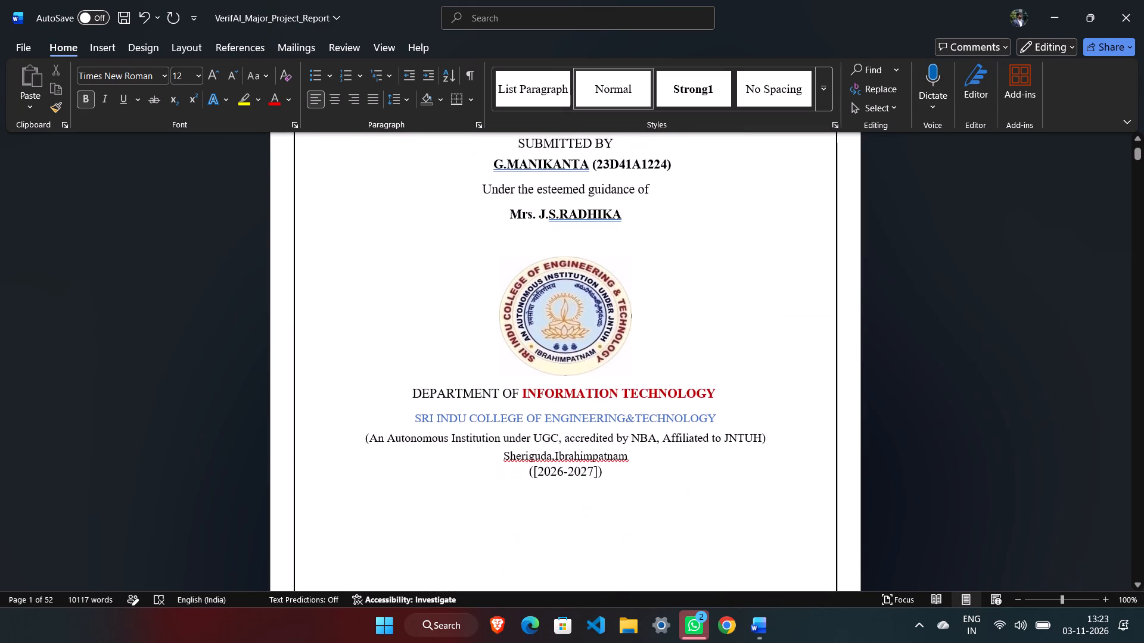
{"action": "scroll", "coordinate": [446, 410], "scroll_direction": "down", "scroll_amount": 1}
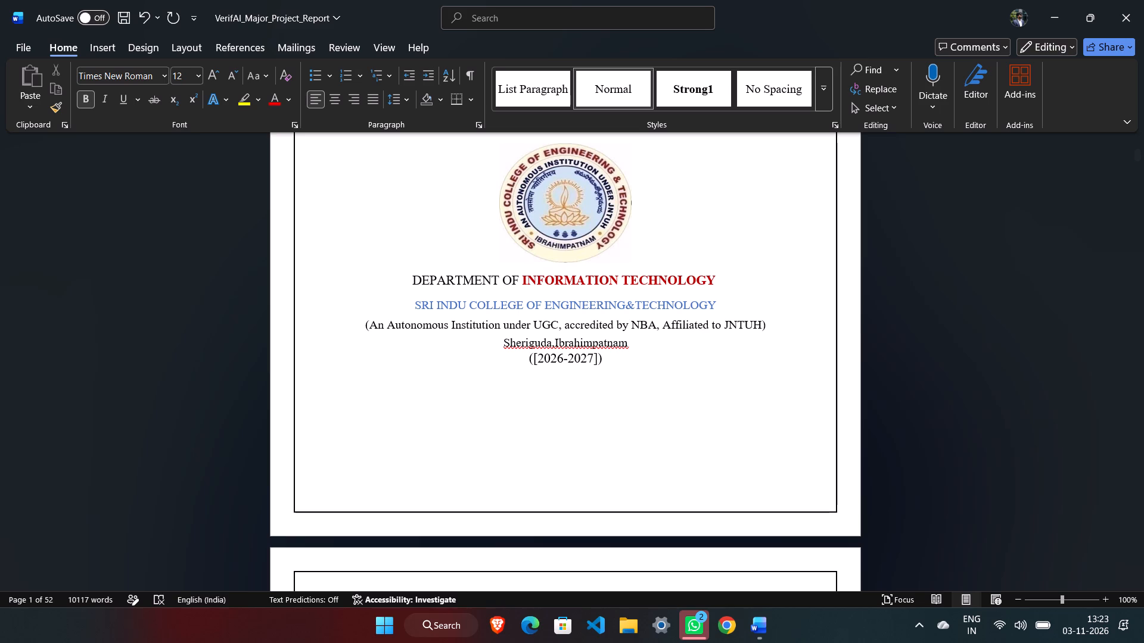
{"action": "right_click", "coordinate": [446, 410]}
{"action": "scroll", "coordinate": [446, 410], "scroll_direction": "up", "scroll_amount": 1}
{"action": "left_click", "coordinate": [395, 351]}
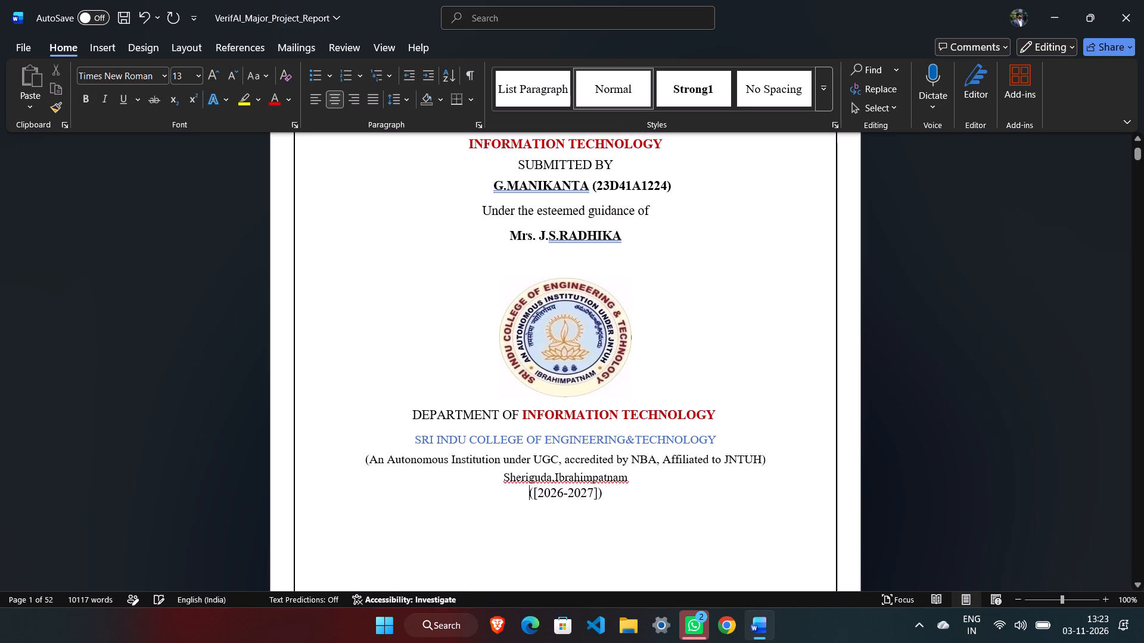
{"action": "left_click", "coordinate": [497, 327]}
Remove the extra spaces before the student's name and roll number on the cover page so the line sits centred.
{"action": "scroll", "coordinate": [505, 323], "scroll_direction": "up", "scroll_amount": 1}
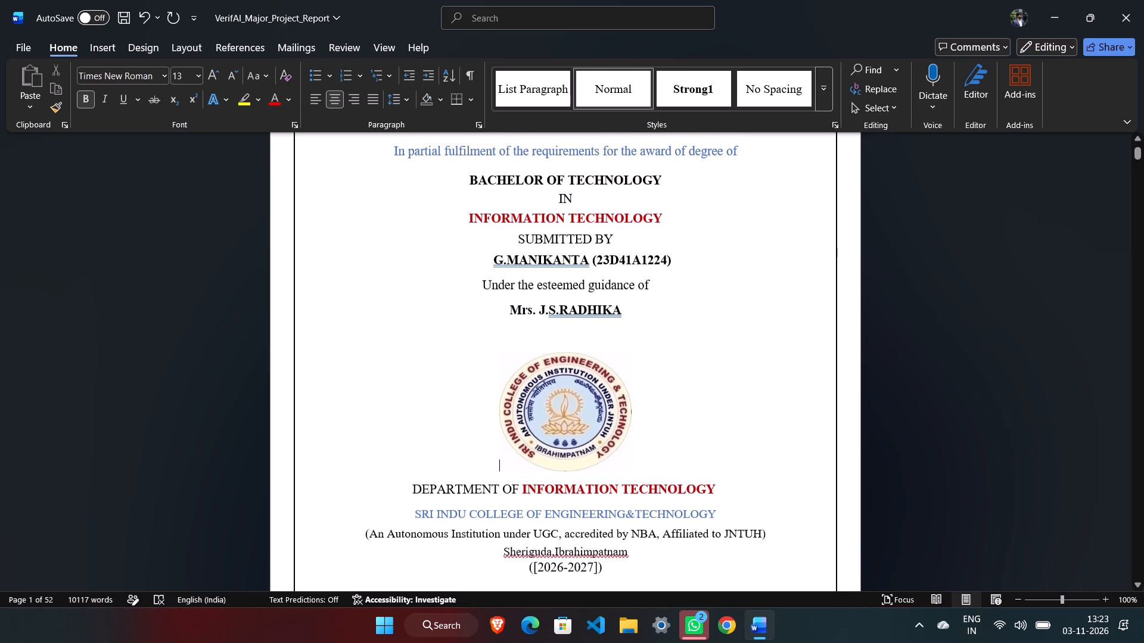
{"action": "scroll", "coordinate": [505, 323], "scroll_direction": "up", "scroll_amount": 1}
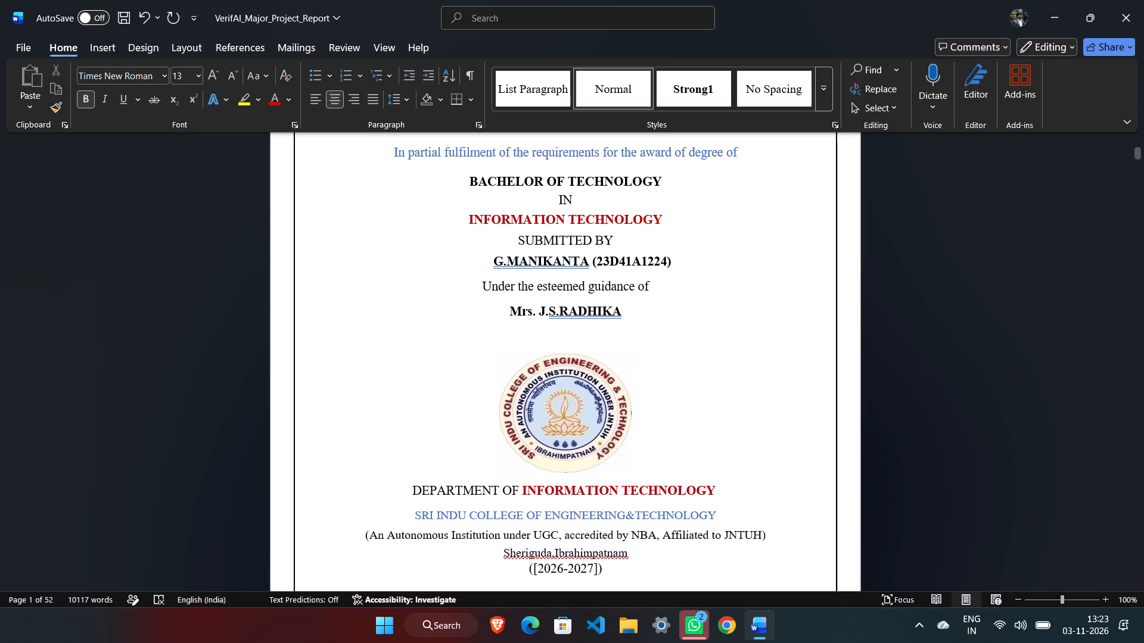
{"action": "left_click", "coordinate": [493, 265]}
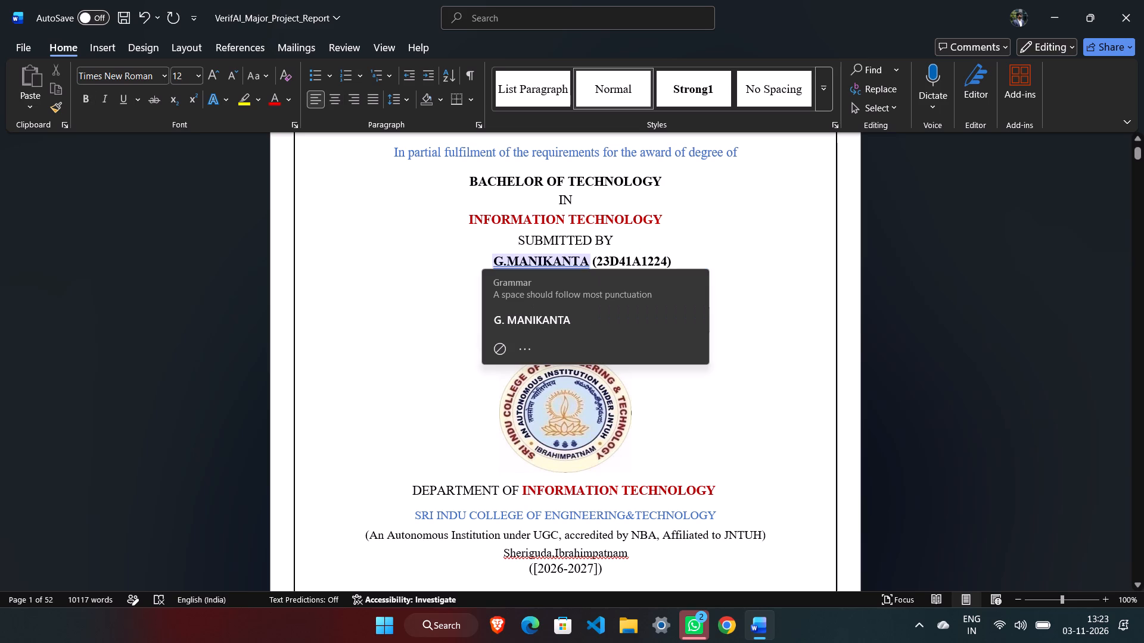
{"action": "key", "text": "BackSpace"}
{"action": "key", "text": "BackSpace"}
{"action": "key", "text": "BackSpace"}
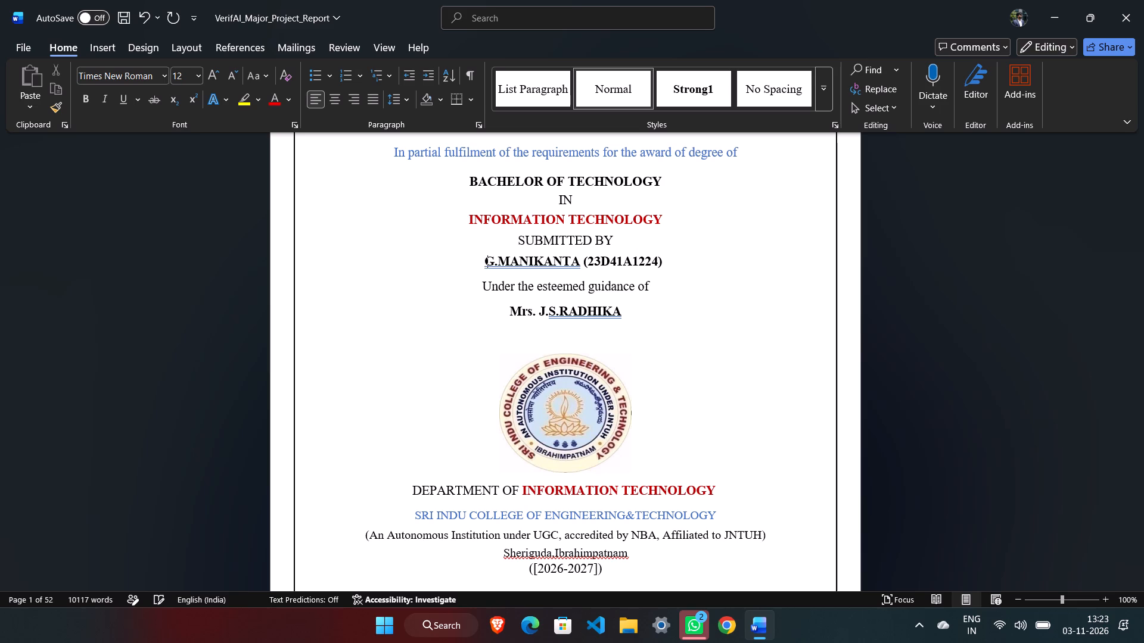
{"action": "key", "text": "BackSpace"}
{"action": "key", "text": "BackSpace"}
{"action": "key", "text": "BackSpace"}
{"action": "key", "text": "BackSpace"}
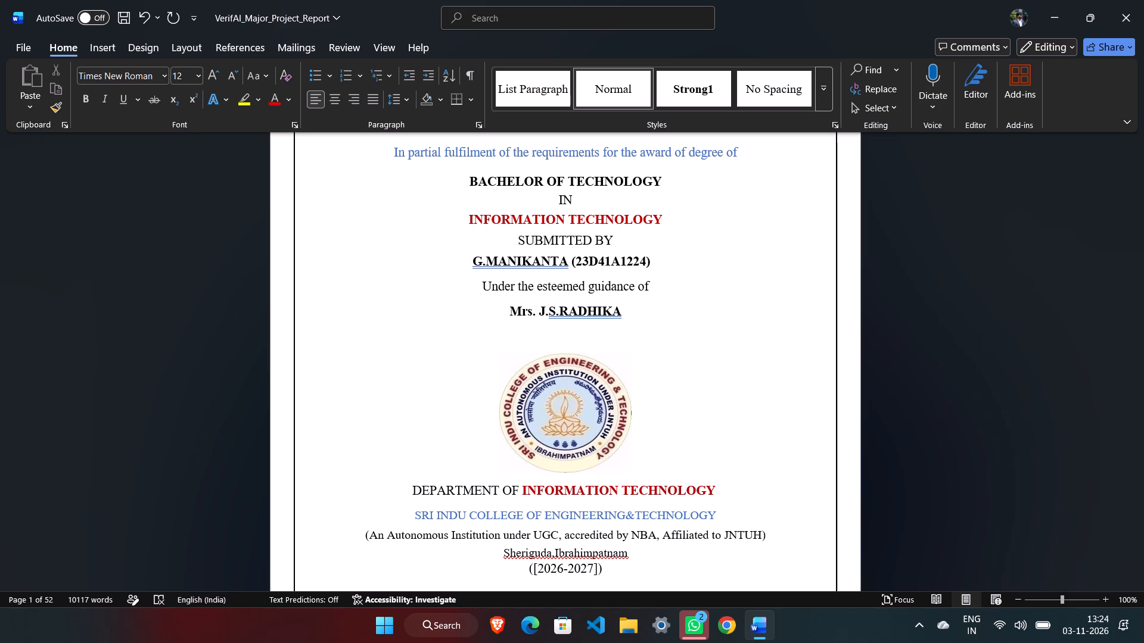
Save the report as a PDF named "MAJOR PROJECT 24" in the current folder.
{"action": "scroll", "coordinate": [614, 329], "scroll_direction": "down", "scroll_amount": 2}
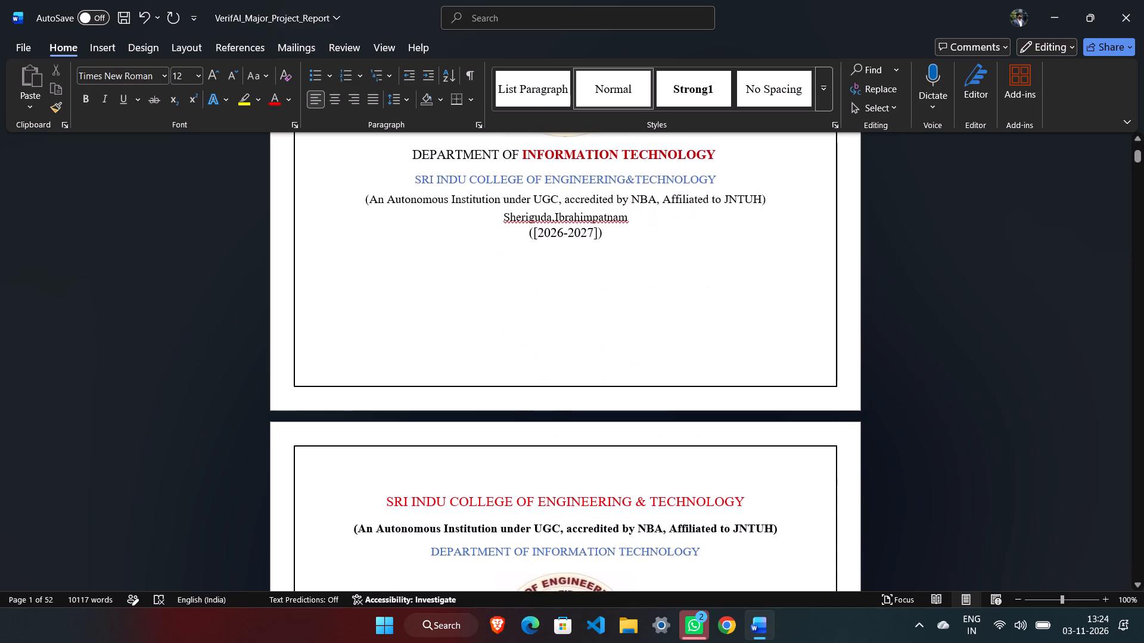
{"action": "left_click", "coordinate": [27, 52]}
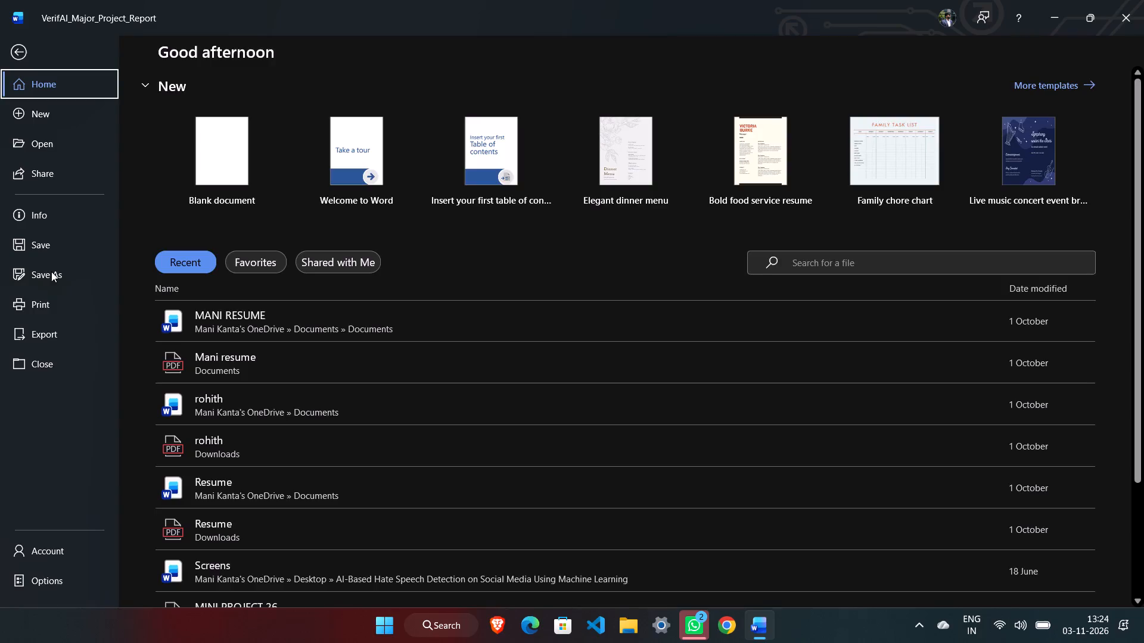
{"action": "left_click", "coordinate": [51, 272]}
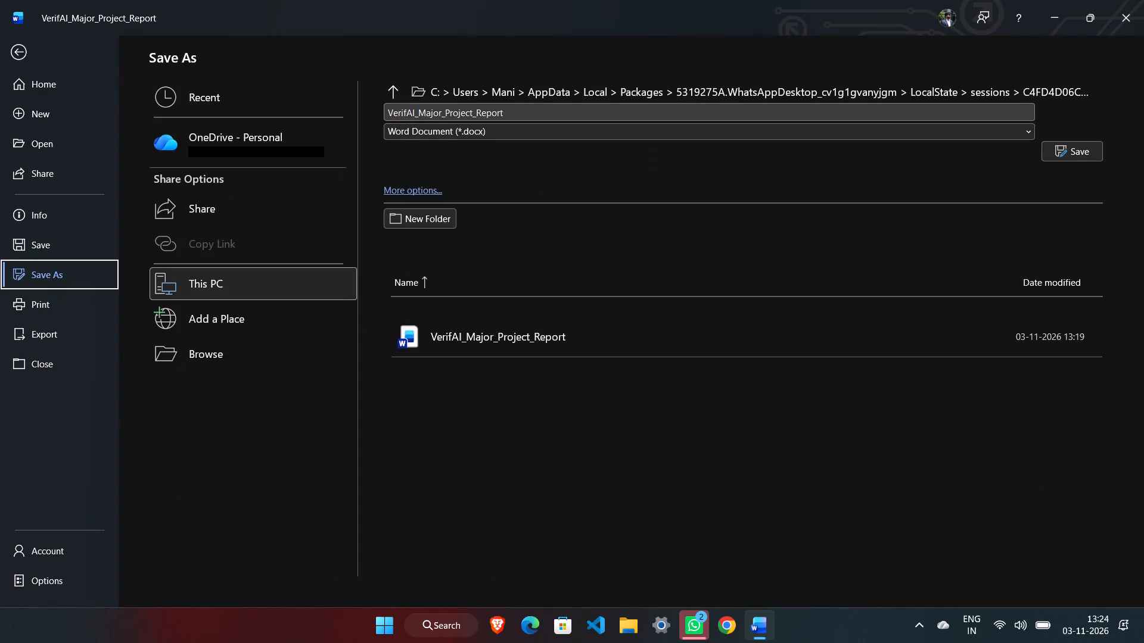
{"action": "left_click", "coordinate": [1031, 130]}
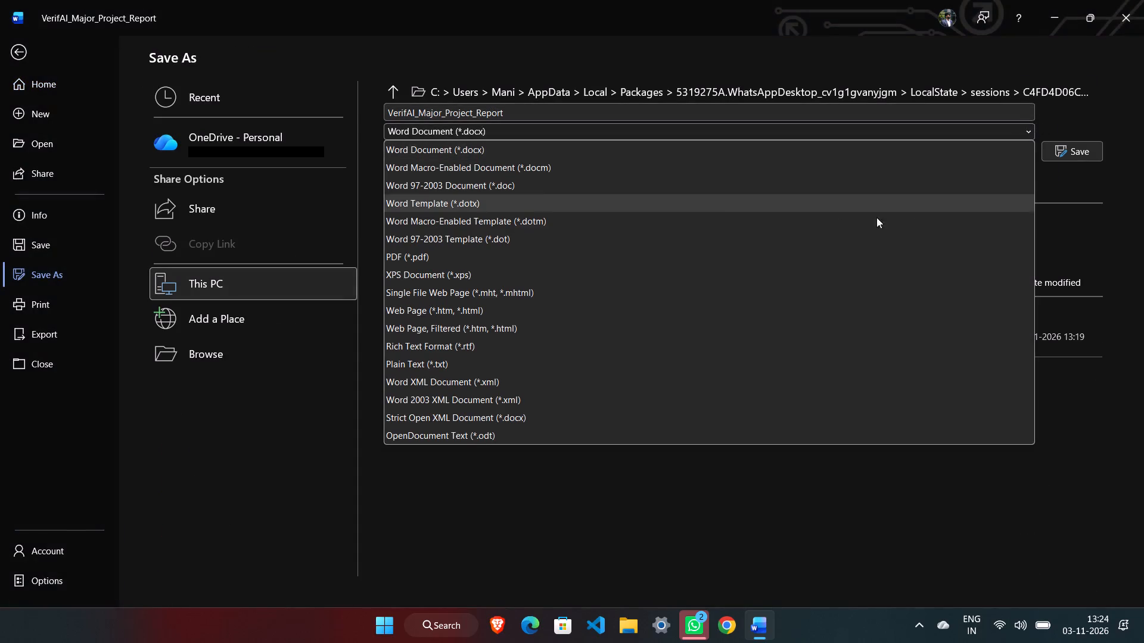
{"action": "left_click", "coordinate": [438, 257]}
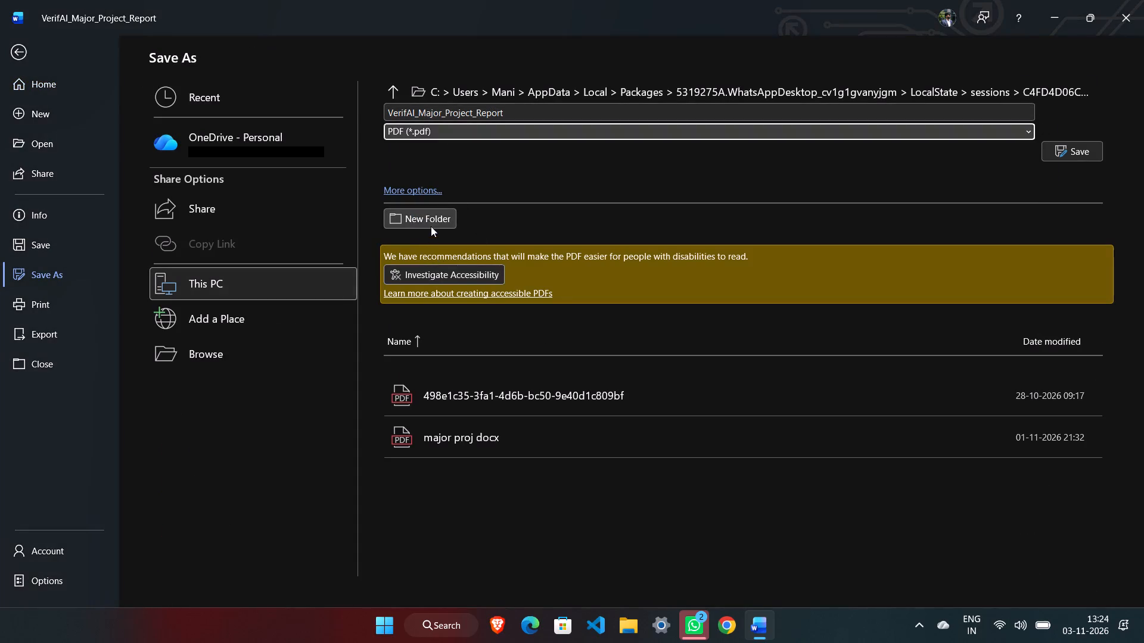
{"action": "left_click", "coordinate": [514, 104]}
{"action": "key", "text": "BackSpace"}
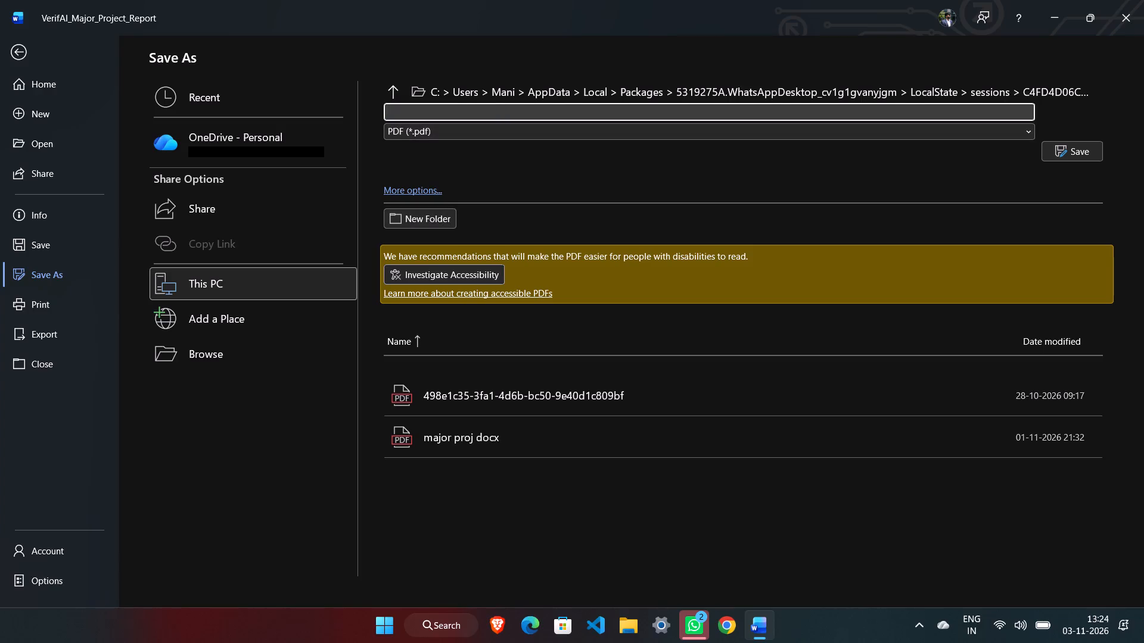
{"action": "type", "text": "MAJOR"}
{"action": "key", "text": "space"}
{"action": "type", "text": "PROJECT"}
{"action": "key", "text": "space"}
{"action": "key", "text": "2"}
{"action": "key", "text": "4"}
{"action": "left_click", "coordinate": [1074, 148]}
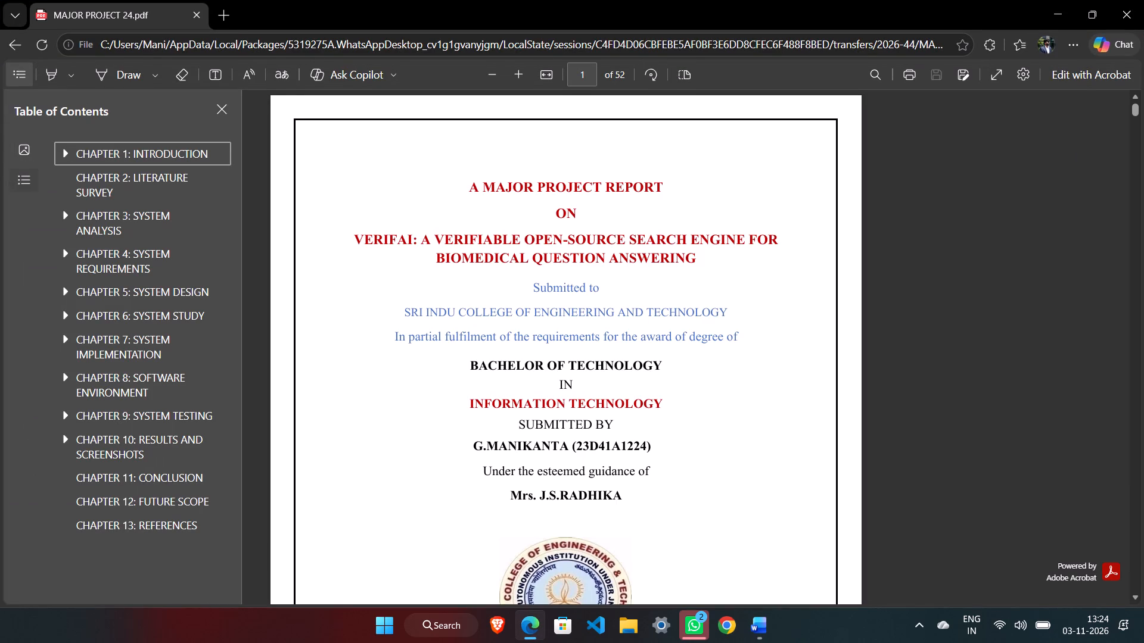
Check the cover page in the exported PDF, then switch back to Word and shrink the cover's college logo slightly.
{"action": "scroll", "coordinate": [707, 326], "scroll_direction": "down", "scroll_amount": 2}
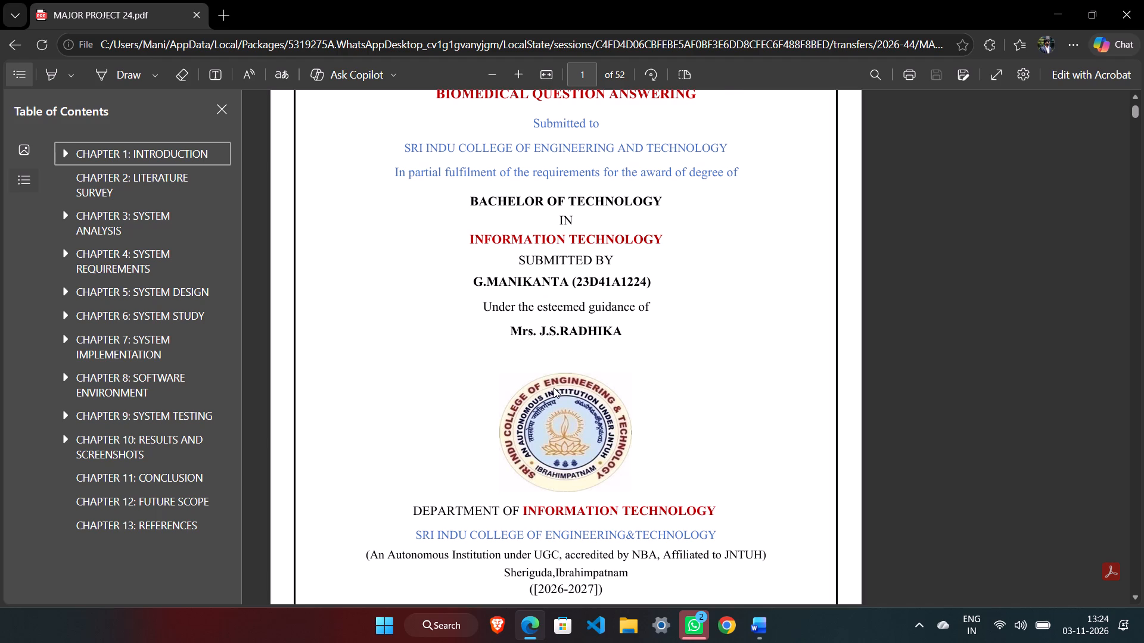
{"action": "scroll", "coordinate": [554, 388], "scroll_direction": "down", "scroll_amount": 2}
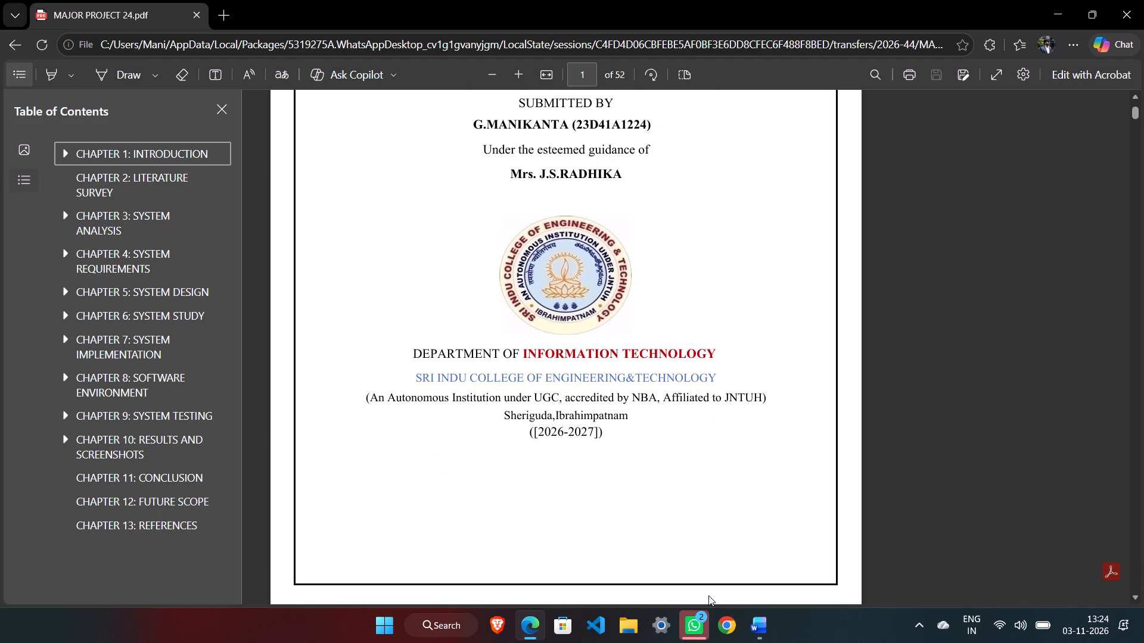
{"action": "left_click", "coordinate": [753, 586]}
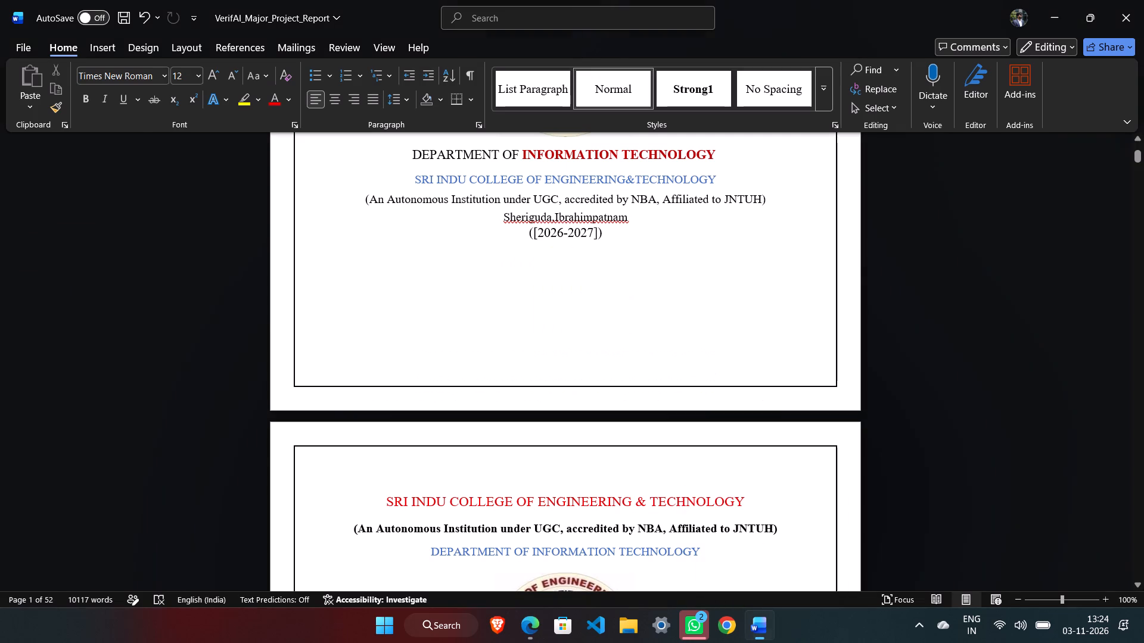
{"action": "scroll", "coordinate": [692, 455], "scroll_direction": "up", "scroll_amount": 2}
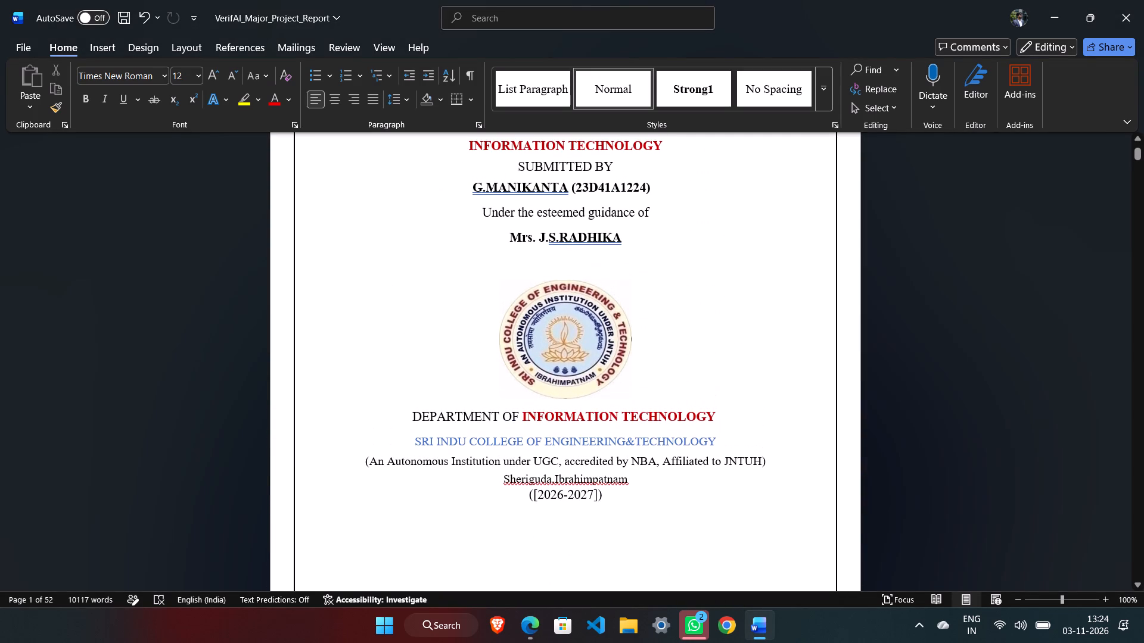
{"action": "left_click_drag", "start_coordinate": [567, 351], "coordinate": [566, 333]}
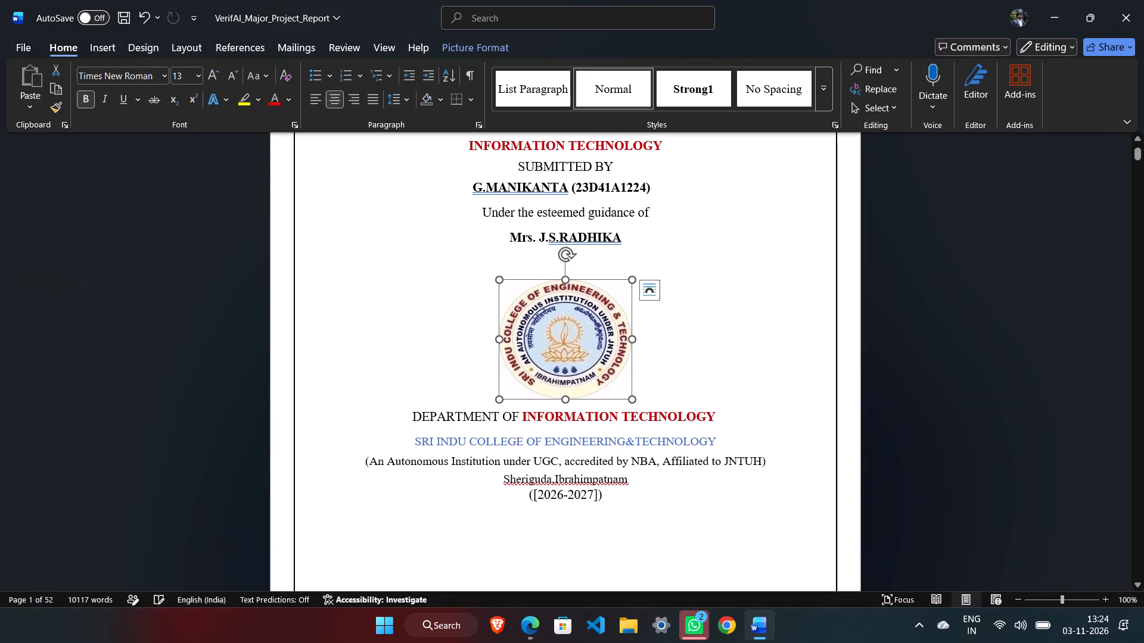
{"action": "left_click_drag", "start_coordinate": [494, 278], "coordinate": [506, 284]}
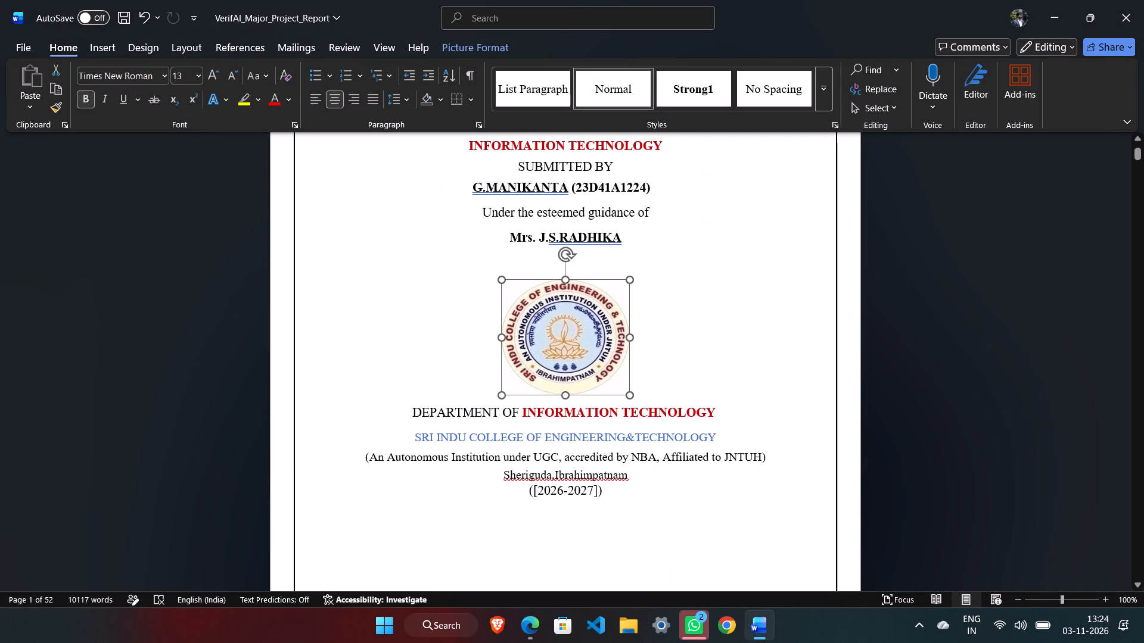
Move the college logo up to the blank line directly below the guide's name on the cover page.
{"action": "right_click_drag", "start_coordinate": [541, 298], "coordinate": [536, 285]}
{"action": "left_click", "coordinate": [495, 299]}
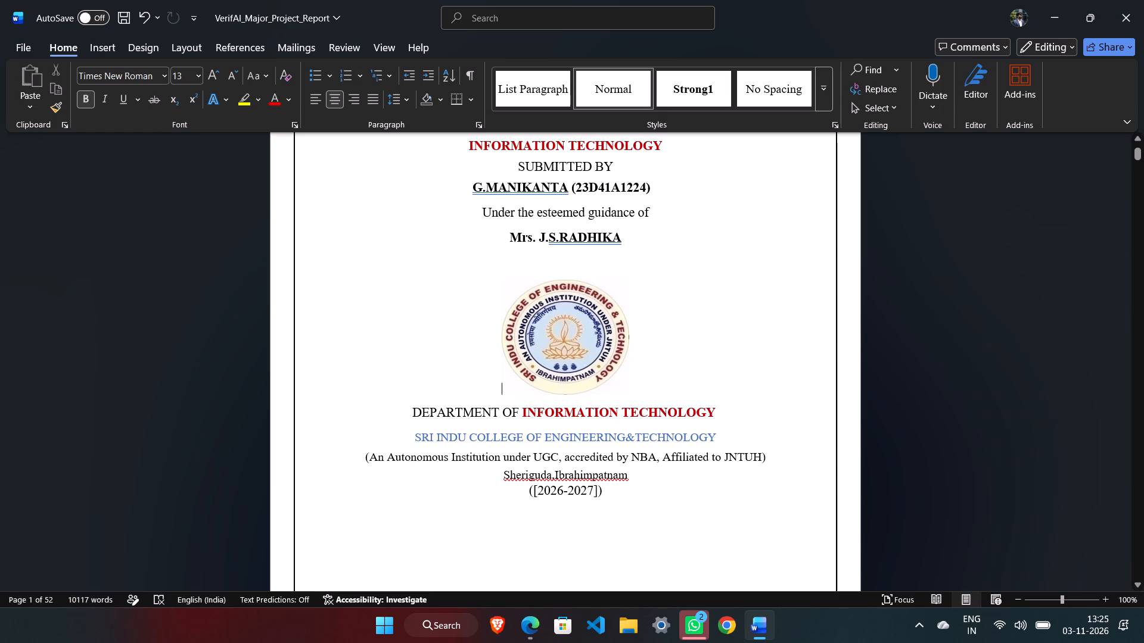
{"action": "right_click_drag", "start_coordinate": [564, 299], "coordinate": [559, 286]}
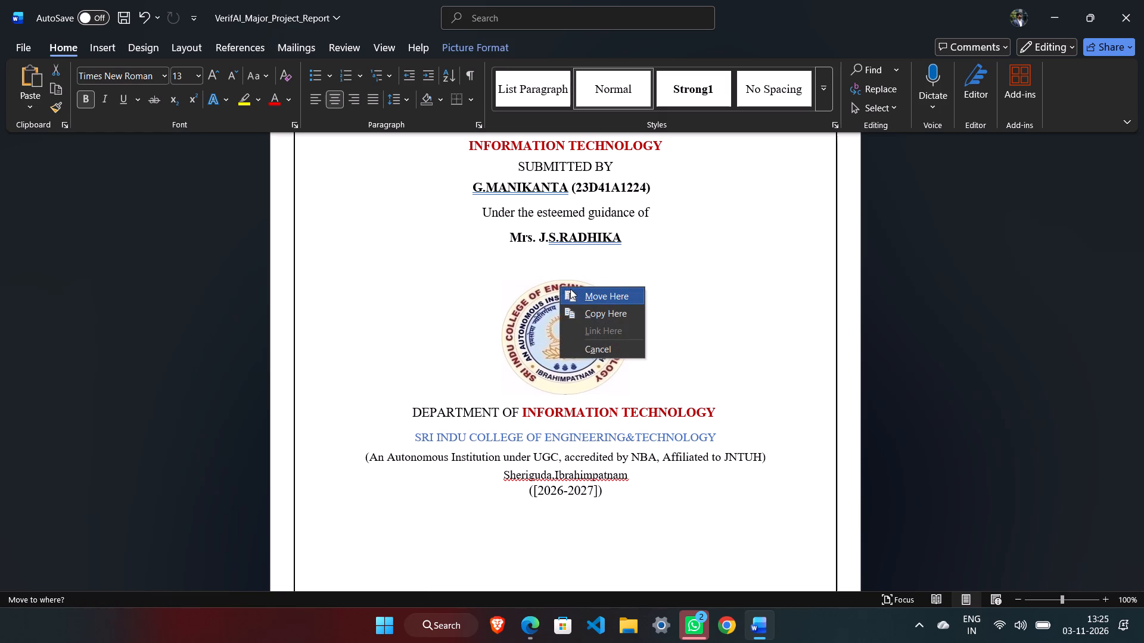
{"action": "left_click", "coordinate": [575, 291]}
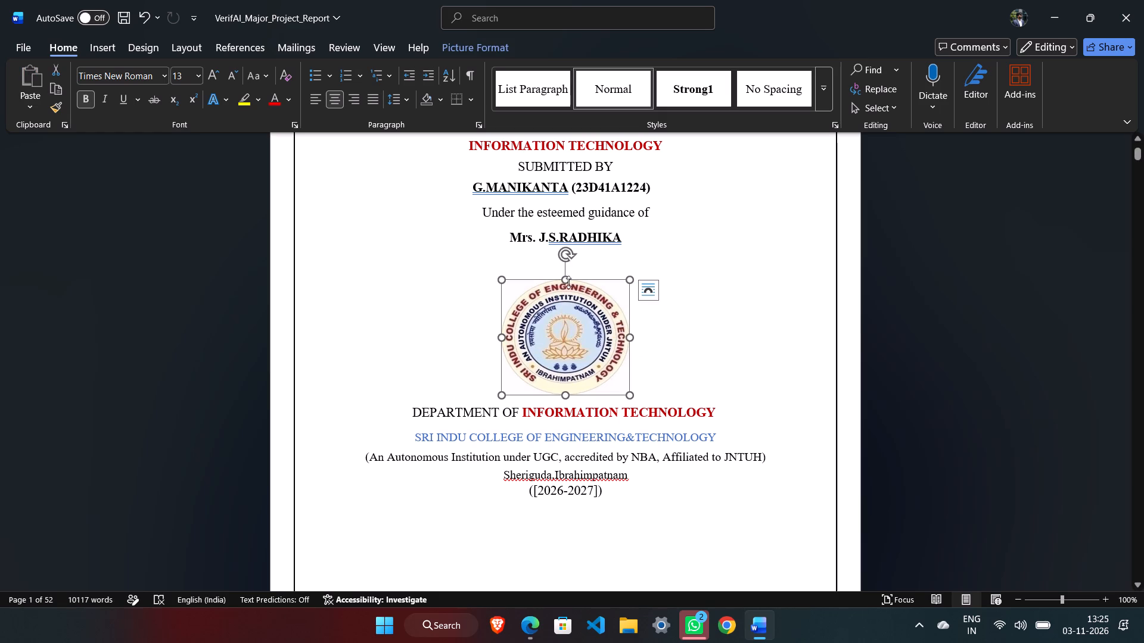
{"action": "left_click", "coordinate": [566, 279]}
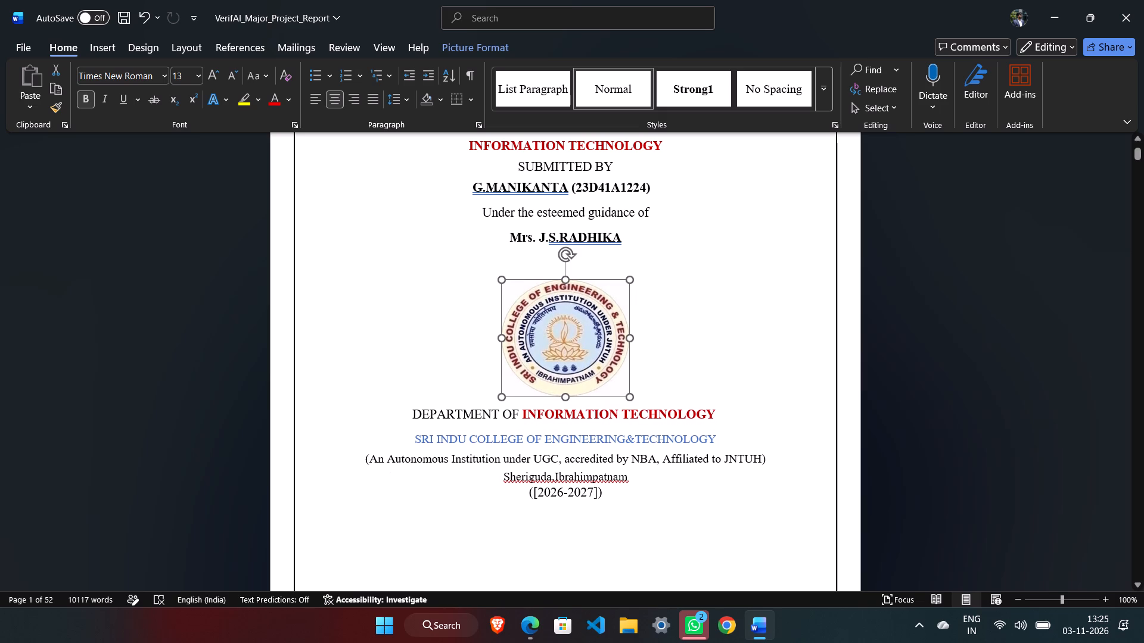
{"action": "right_click_drag", "start_coordinate": [587, 289], "coordinate": [590, 267]}
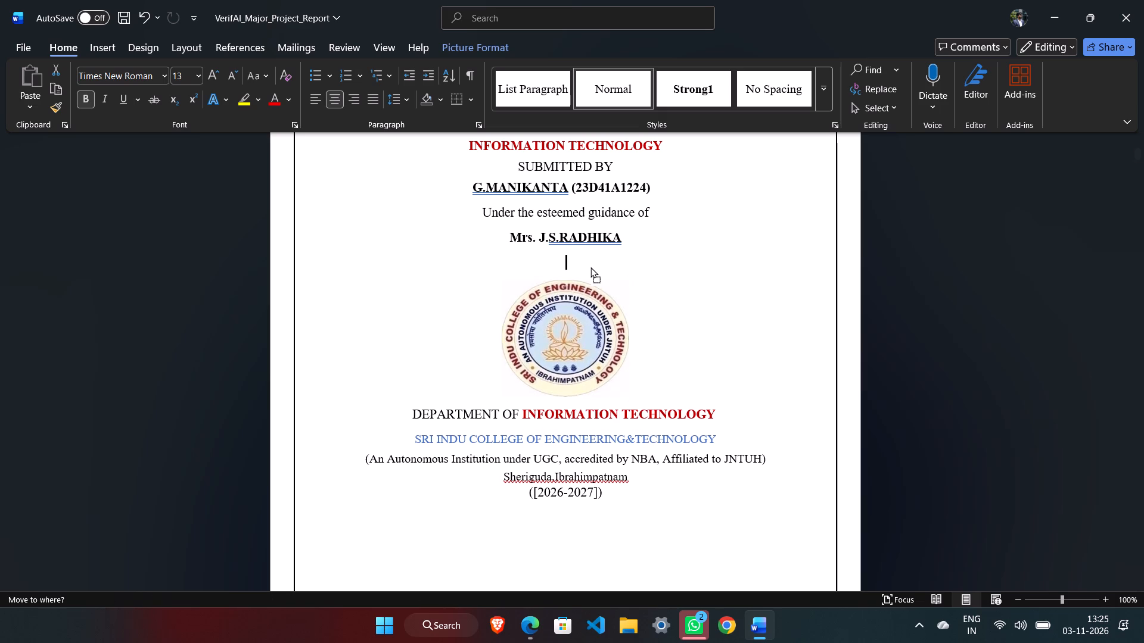
{"action": "right_click_drag", "start_coordinate": [590, 267], "coordinate": [578, 259]}
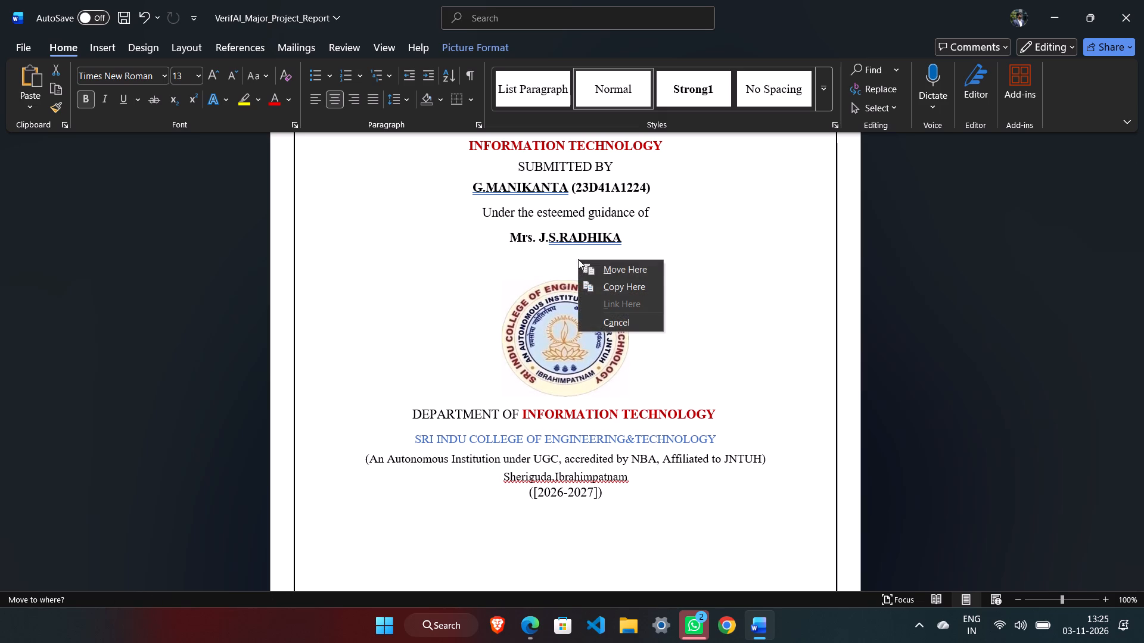
{"action": "left_click", "coordinate": [587, 266]}
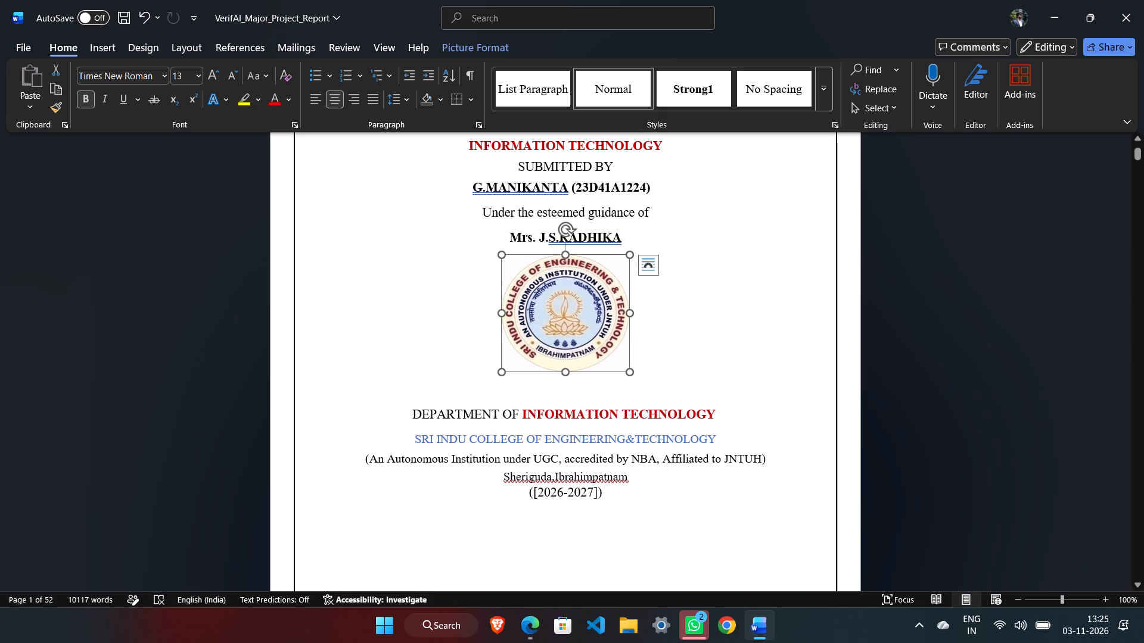
{"action": "left_click", "coordinate": [688, 327]}
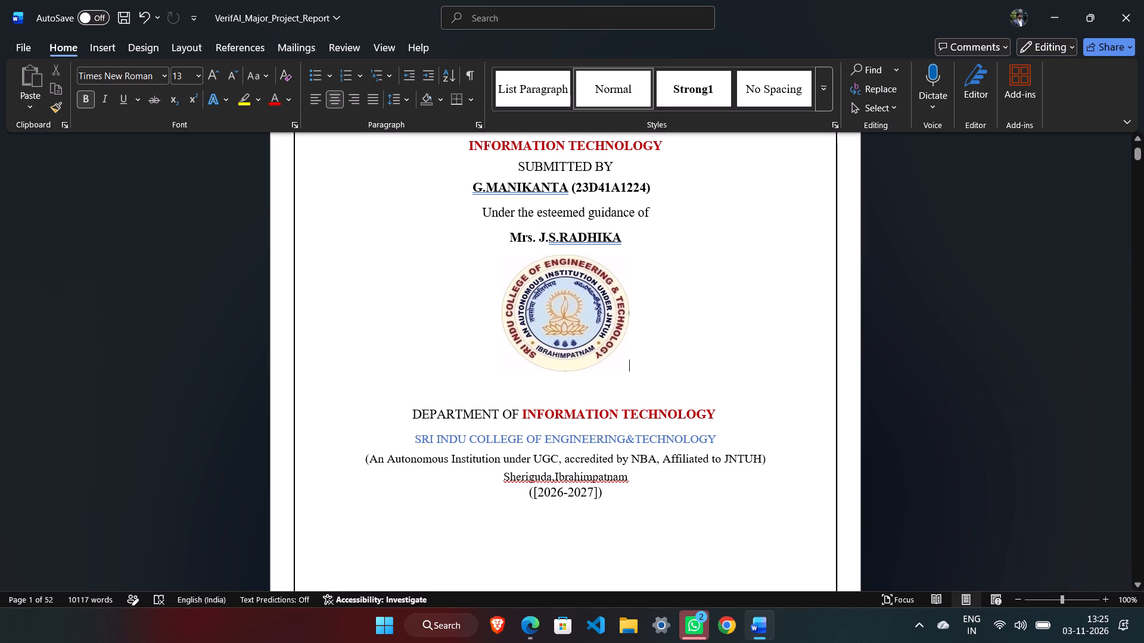
Close the gap below the logo by deleting the leading spaces and blank line, keeping "DEPARTMENT OF INFORMATION TECHNOLOGY" on its own line.
{"action": "left_click", "coordinate": [409, 414]}
{"action": "key", "text": "BackSpace"}
{"action": "key", "text": "BackSpace"}
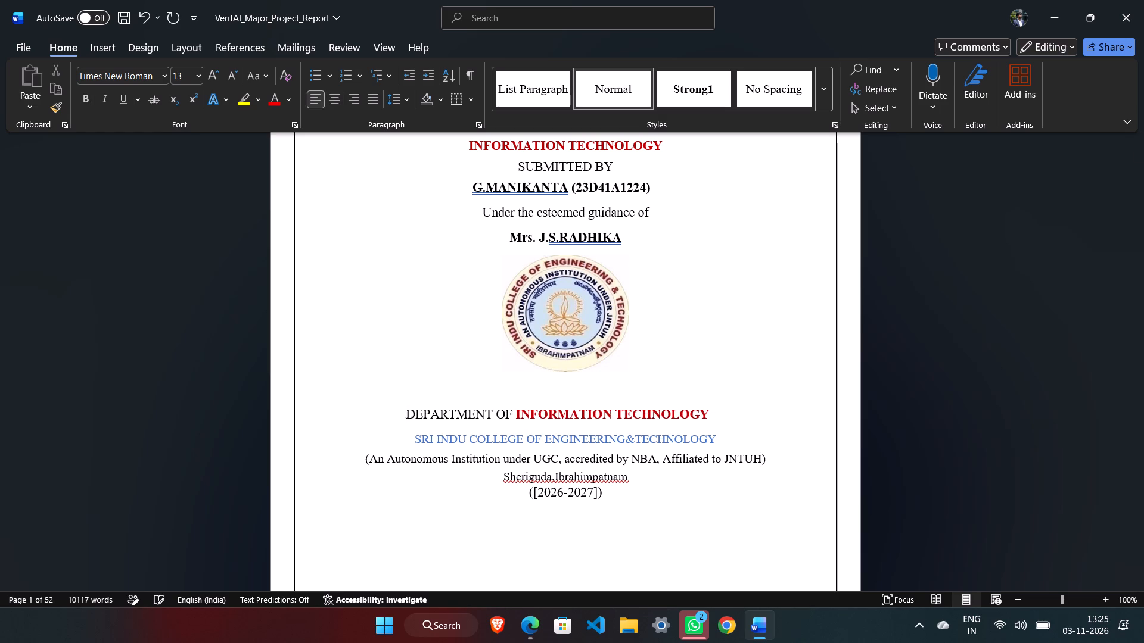
{"action": "key", "text": "BackSpace"}
{"action": "key", "text": "BackSpace"}
{"action": "key", "text": "BackSpace"}
{"action": "key", "text": "BackSpace"}
{"action": "key", "text": "BackSpace"}
{"action": "key", "text": "BackSpace"}
{"action": "key", "text": "BackSpace"}
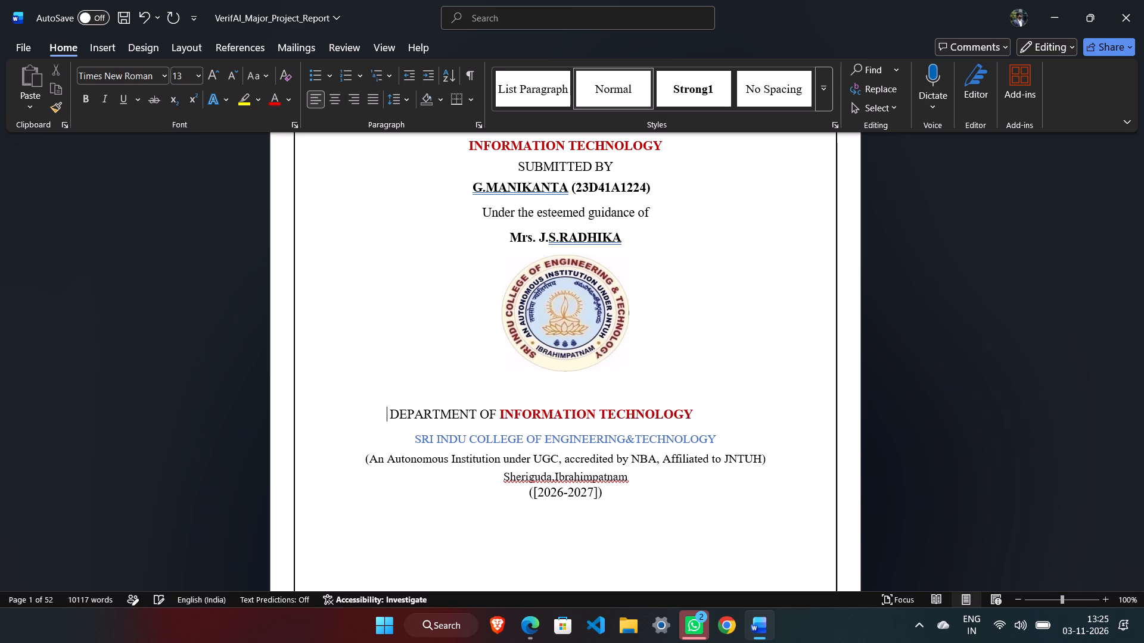
{"action": "key", "text": "BackSpace"}
{"action": "key", "text": "BackSpace"}
{"action": "key", "text": "BackSpace"}
{"action": "key", "text": "BackSpace"}
{"action": "key", "text": "BackSpace"}
{"action": "key", "text": "BackSpace"}
{"action": "key", "text": "BackSpace"}
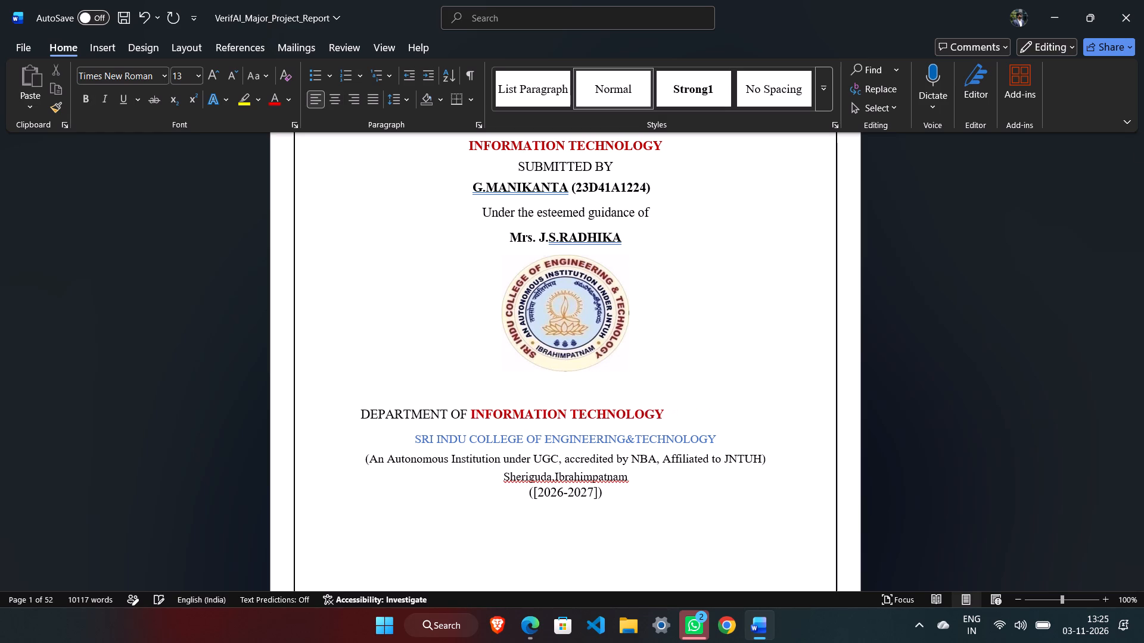
{"action": "key", "text": "BackSpace"}
{"action": "key", "text": "BackSpace"}
{"action": "key", "text": "BackSpace"}
{"action": "key", "text": "BackSpace"}
{"action": "key", "text": "BackSpace"}
{"action": "key", "text": "BackSpace"}
{"action": "key", "text": "BackSpace"}
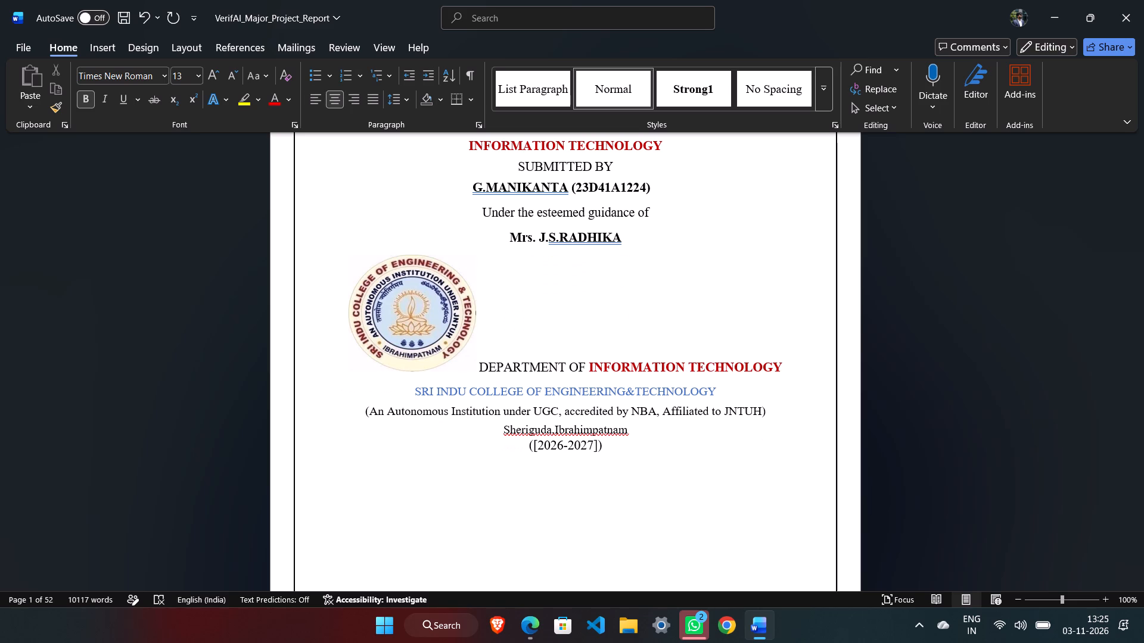
{"action": "key", "text": "Return"}
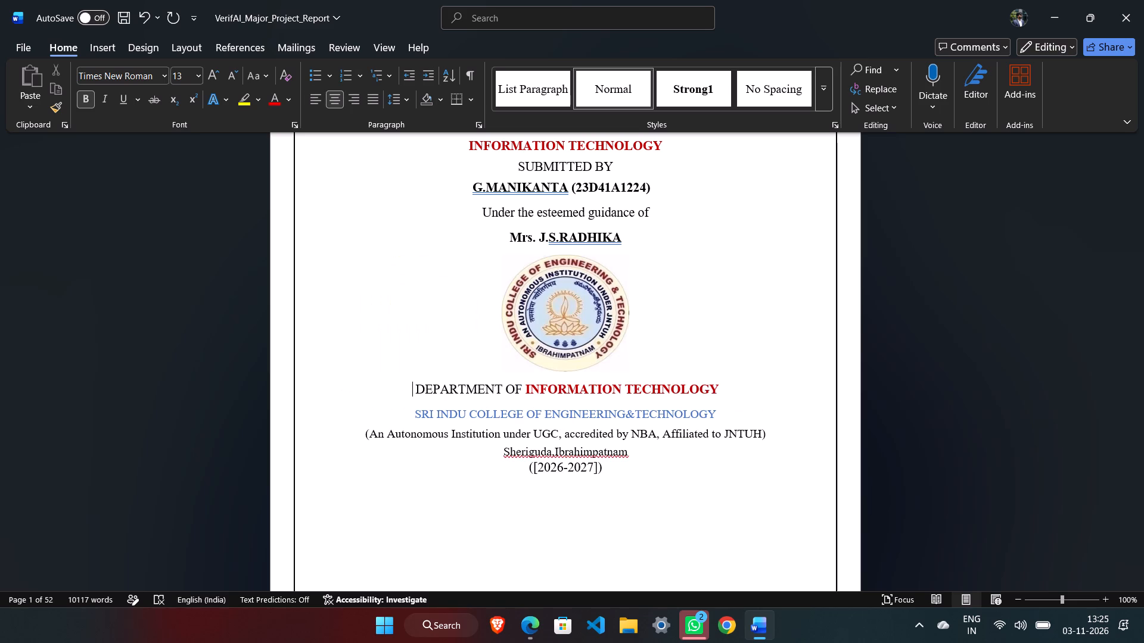
Review the adjusted cover page, then examine the certificate and declaration pages for layout and single-student wording.
{"action": "scroll", "coordinate": [409, 414], "scroll_direction": "up", "scroll_amount": 1}
{"action": "scroll", "coordinate": [606, 309], "scroll_direction": "up", "scroll_amount": 1}
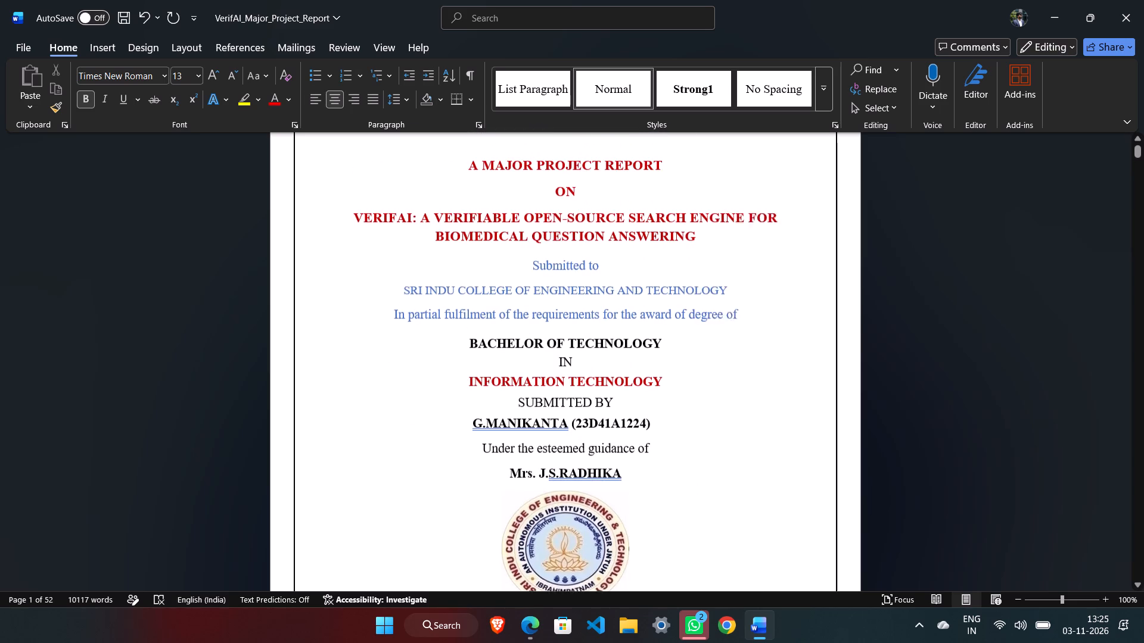
{"action": "scroll", "coordinate": [606, 309], "scroll_direction": "down", "scroll_amount": 2}
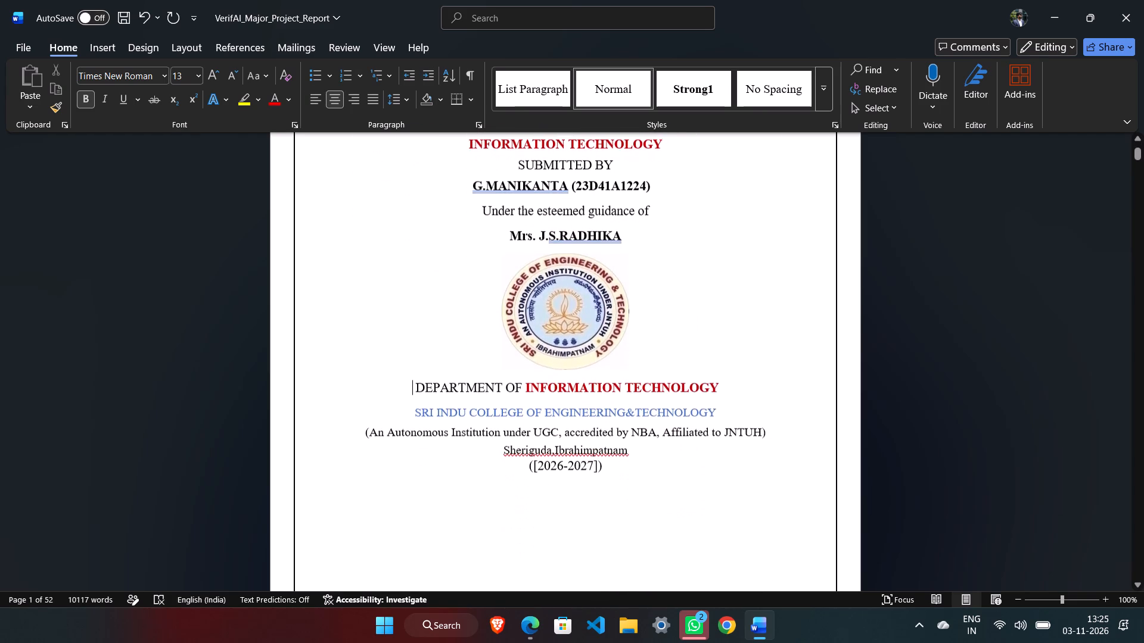
{"action": "scroll", "coordinate": [606, 309], "scroll_direction": "down", "scroll_amount": 3}
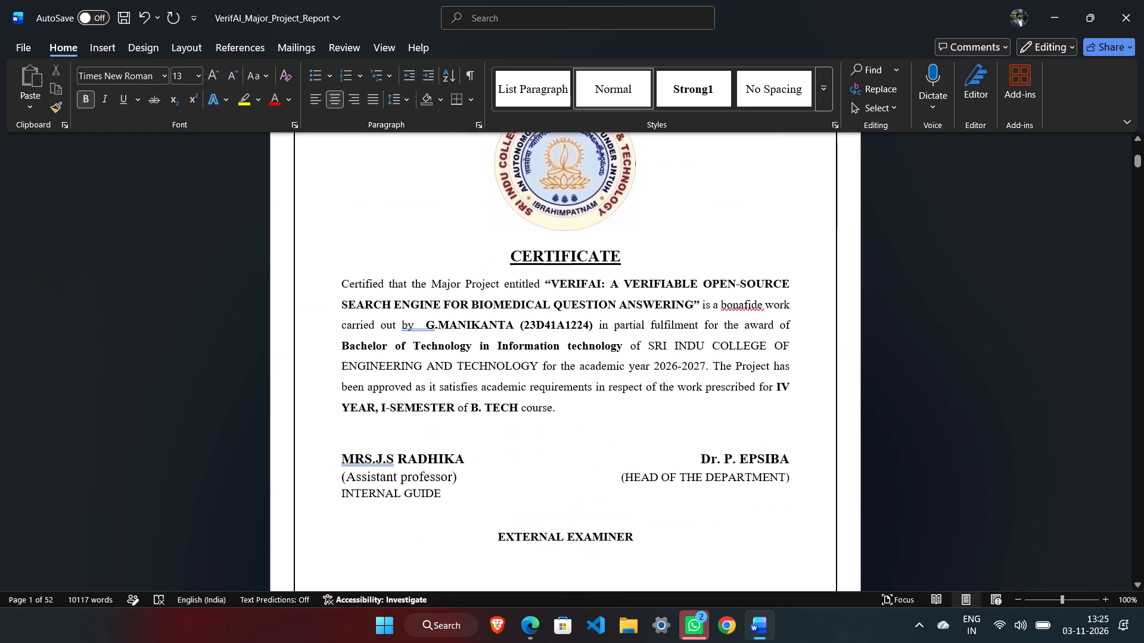
{"action": "scroll", "coordinate": [606, 309], "scroll_direction": "down", "scroll_amount": 3}
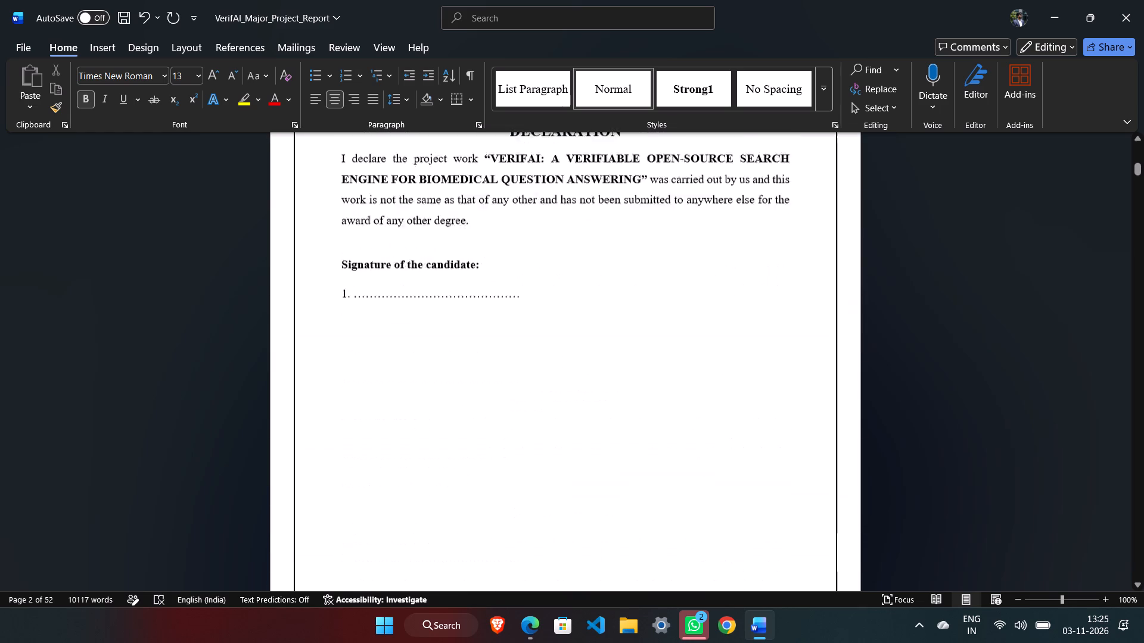
{"action": "scroll", "coordinate": [606, 309], "scroll_direction": "up", "scroll_amount": 3}
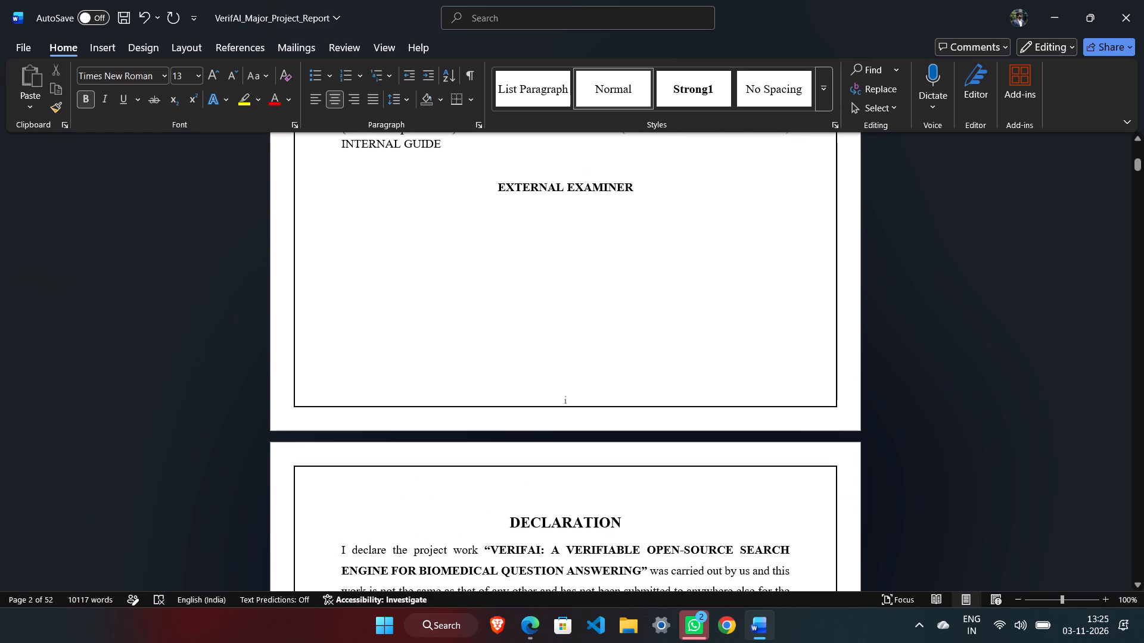
{"action": "scroll", "coordinate": [606, 309], "scroll_direction": "down", "scroll_amount": 1}
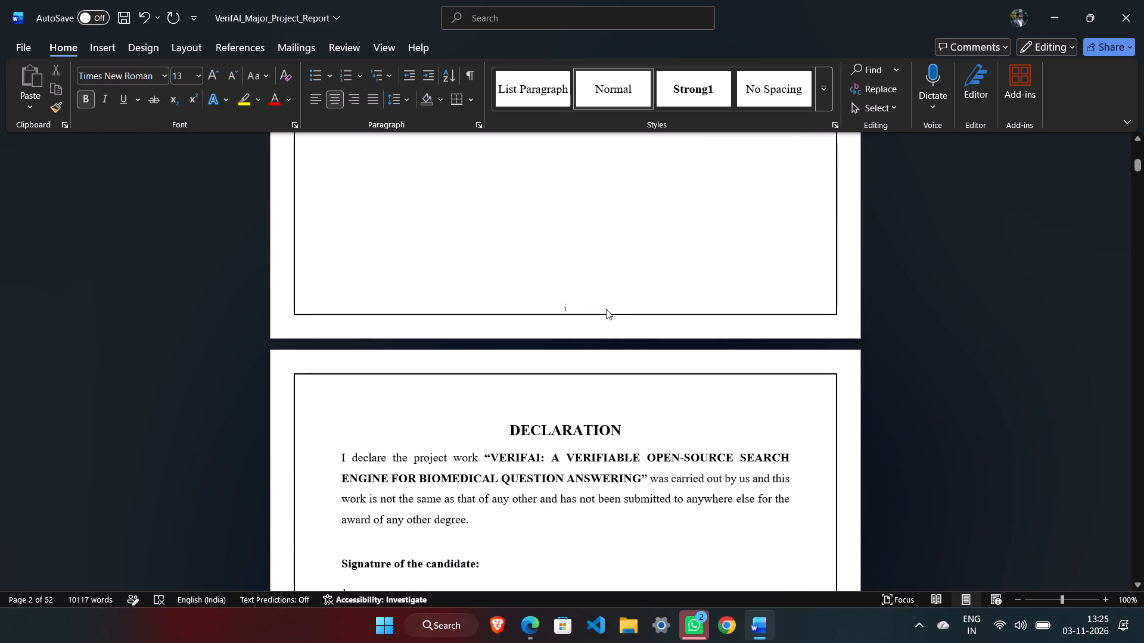
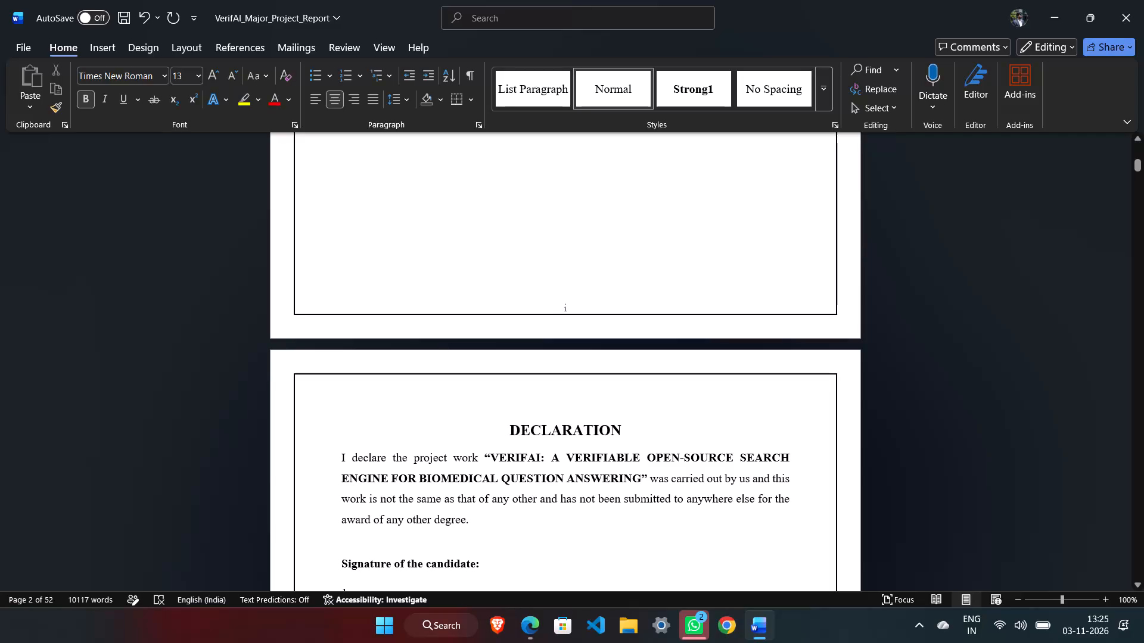
Examine the declaration page's wording and its candidate signature section for single-student consistency.
{"action": "scroll", "coordinate": [658, 422], "scroll_direction": "down", "scroll_amount": 1}
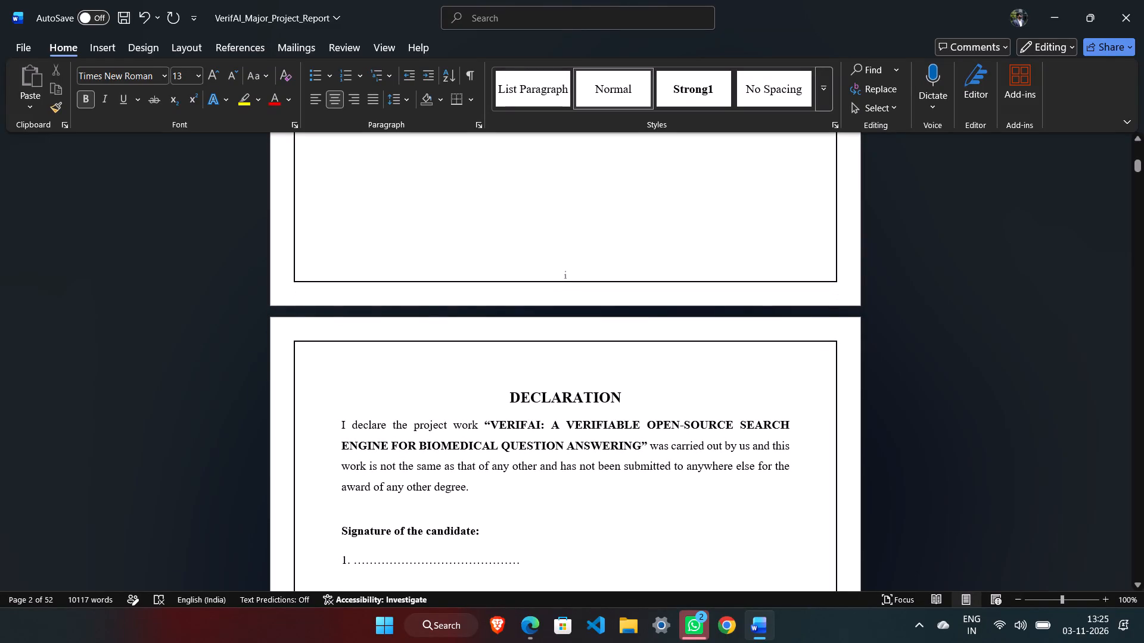
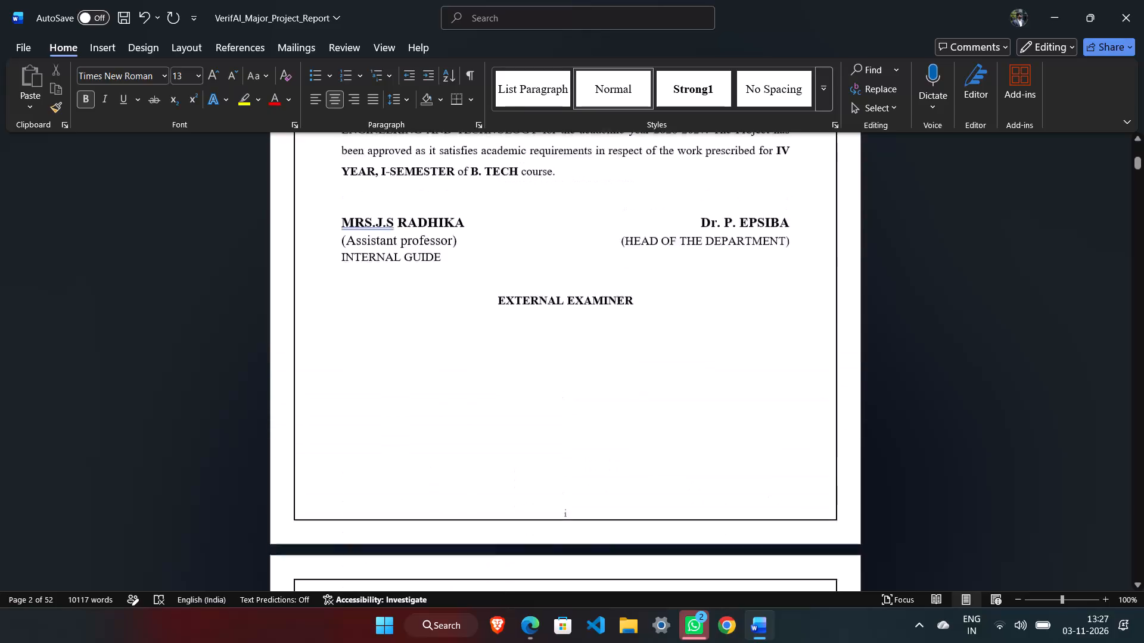
Examine the certificate page's student details, wording and signature block for single-student consistency.
{"action": "scroll", "coordinate": [658, 422], "scroll_direction": "up", "scroll_amount": 1}
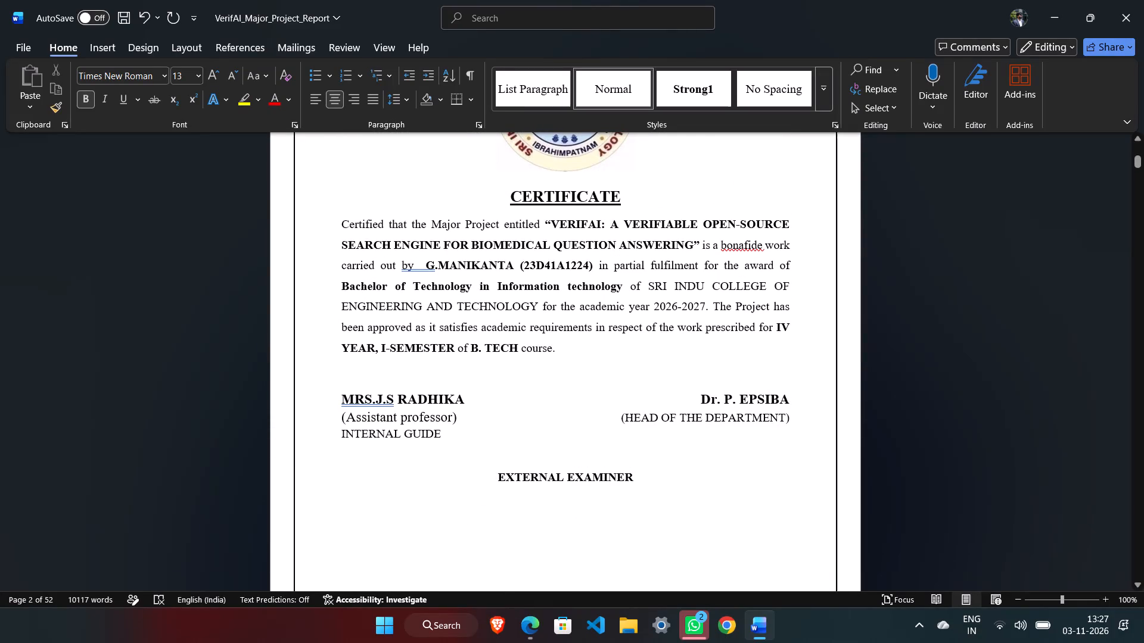
{"action": "scroll", "coordinate": [658, 422], "scroll_direction": "up", "scroll_amount": 1}
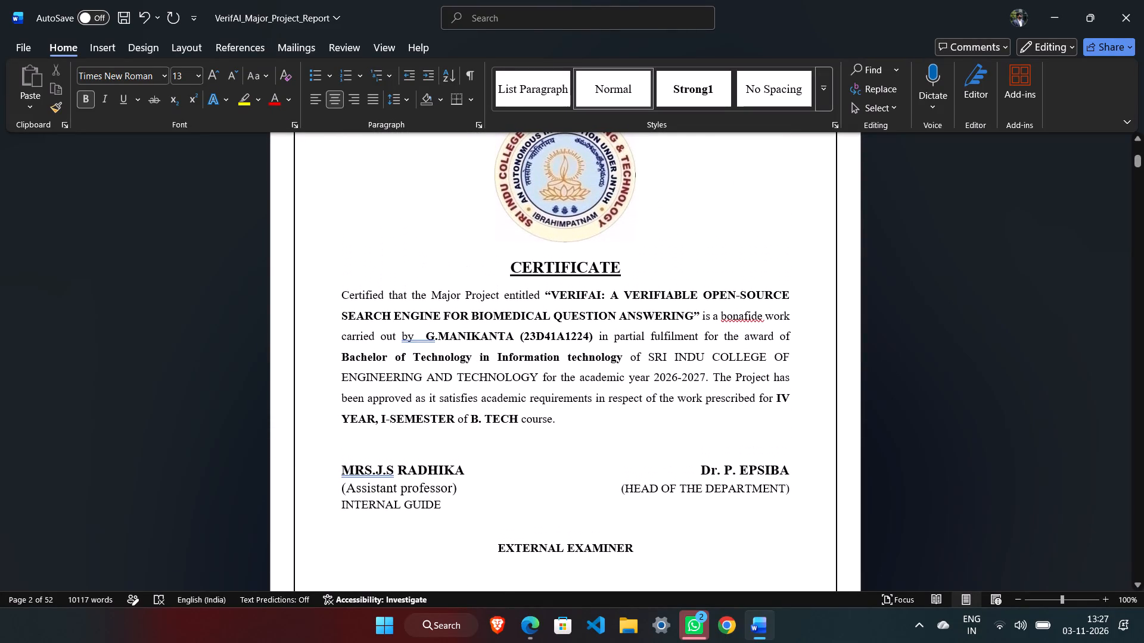
{"action": "left_click", "coordinate": [658, 422]}
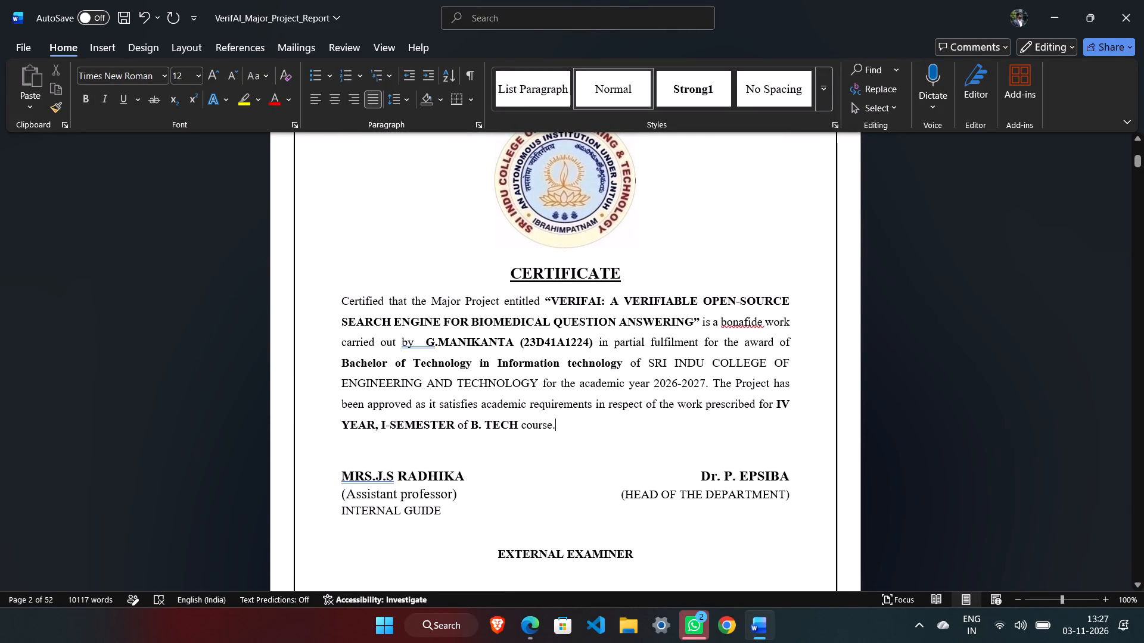
{"action": "scroll", "coordinate": [658, 422], "scroll_direction": "up", "scroll_amount": 1}
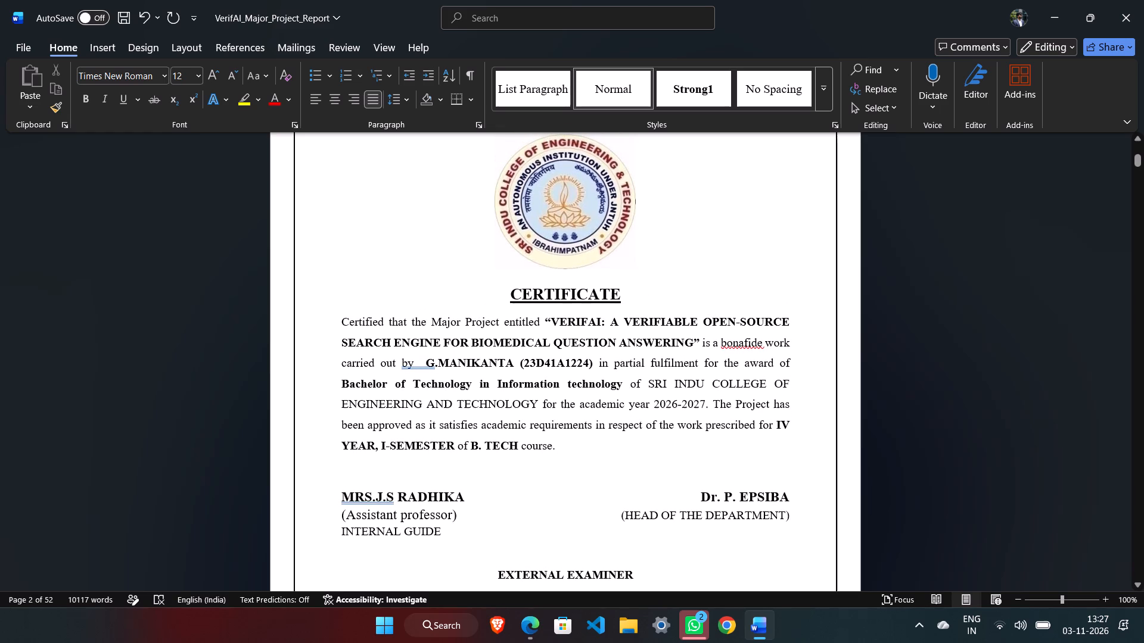
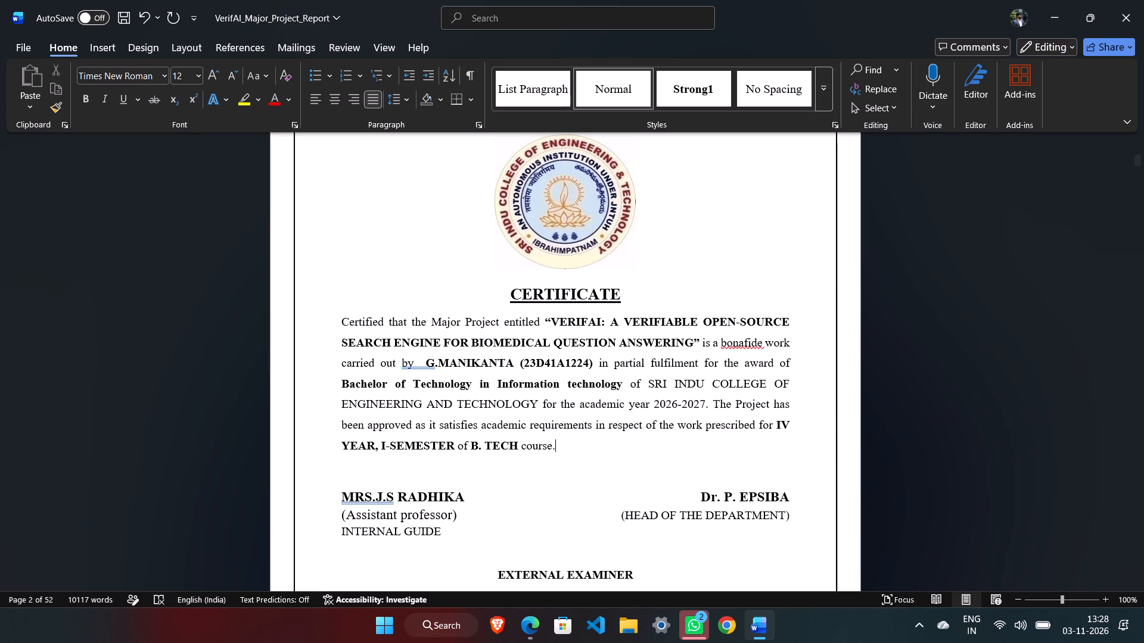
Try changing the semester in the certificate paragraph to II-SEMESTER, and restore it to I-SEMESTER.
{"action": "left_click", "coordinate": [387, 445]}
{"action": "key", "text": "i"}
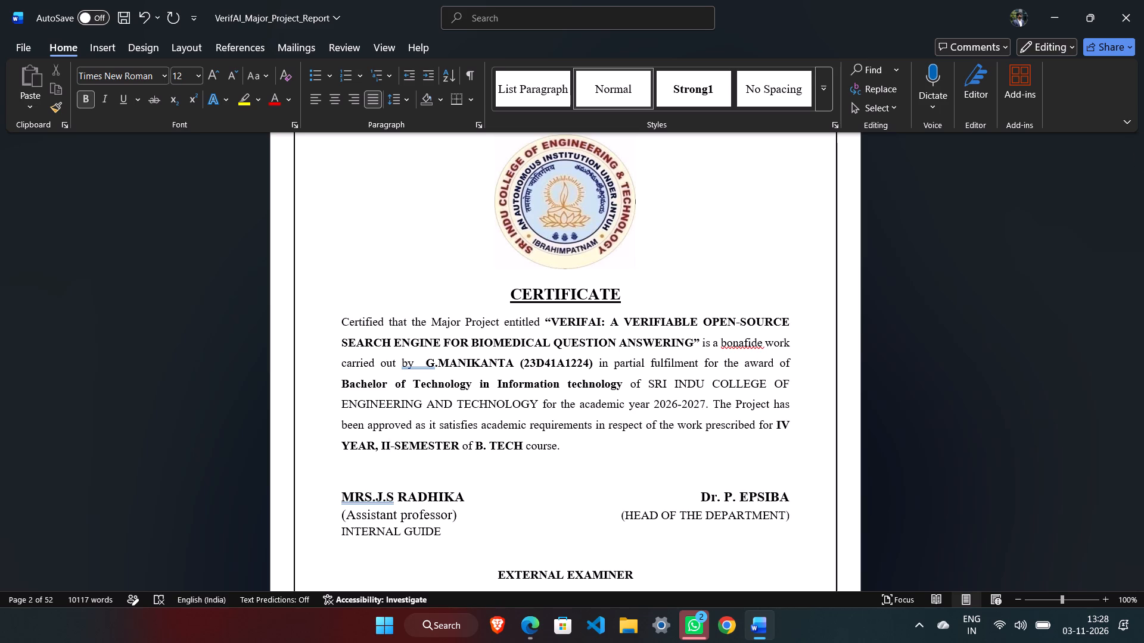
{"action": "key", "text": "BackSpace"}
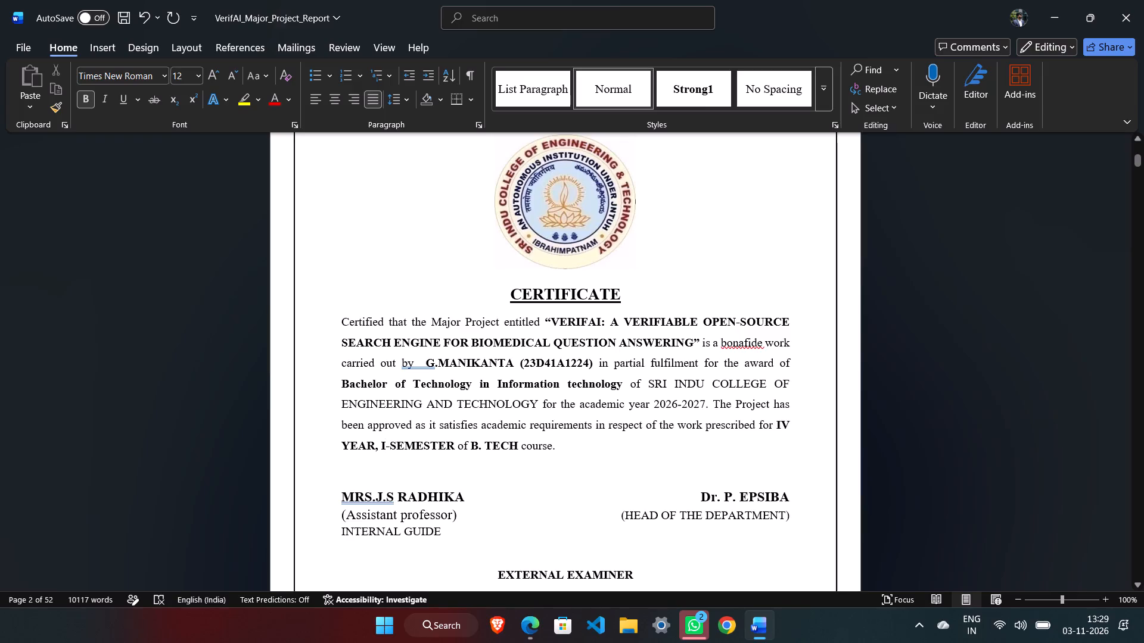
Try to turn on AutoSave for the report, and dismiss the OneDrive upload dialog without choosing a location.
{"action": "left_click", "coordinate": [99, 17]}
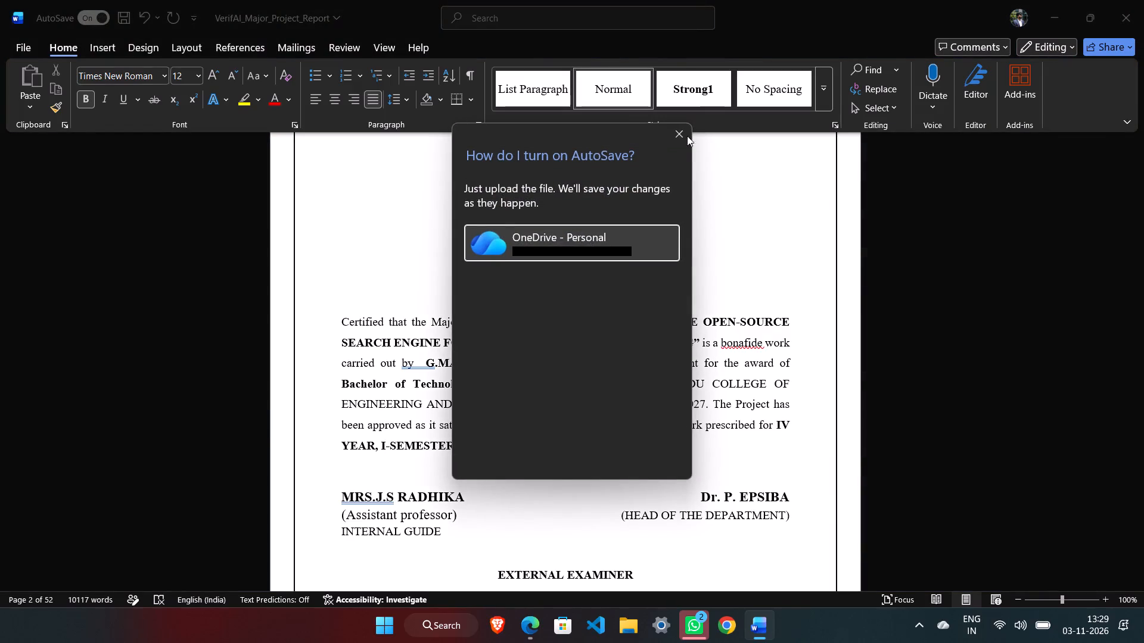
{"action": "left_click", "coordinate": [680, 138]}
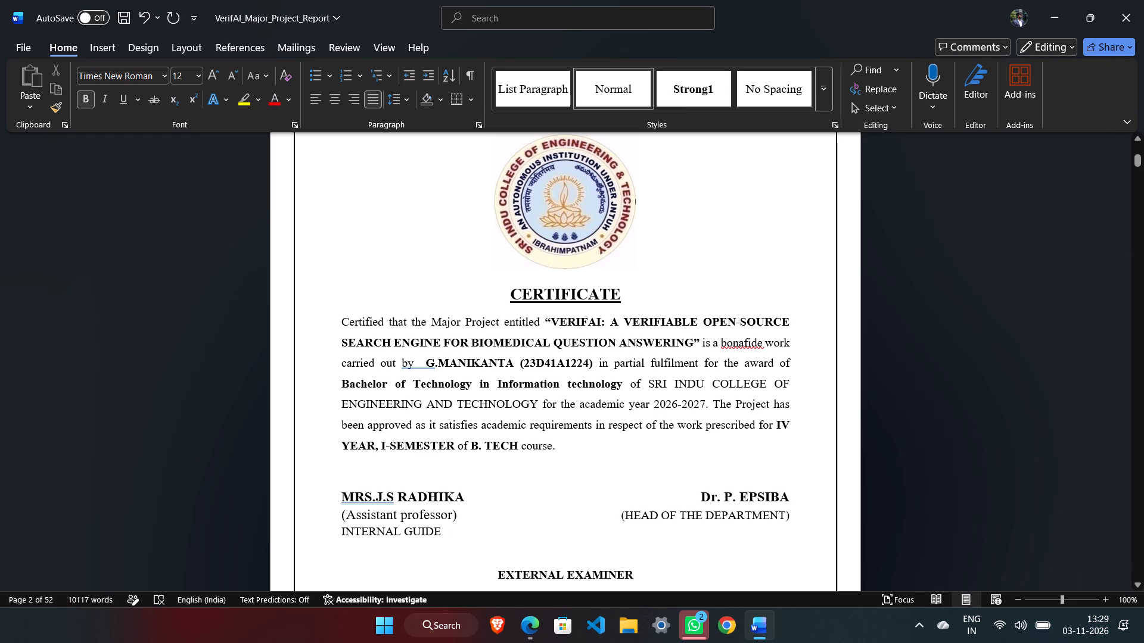
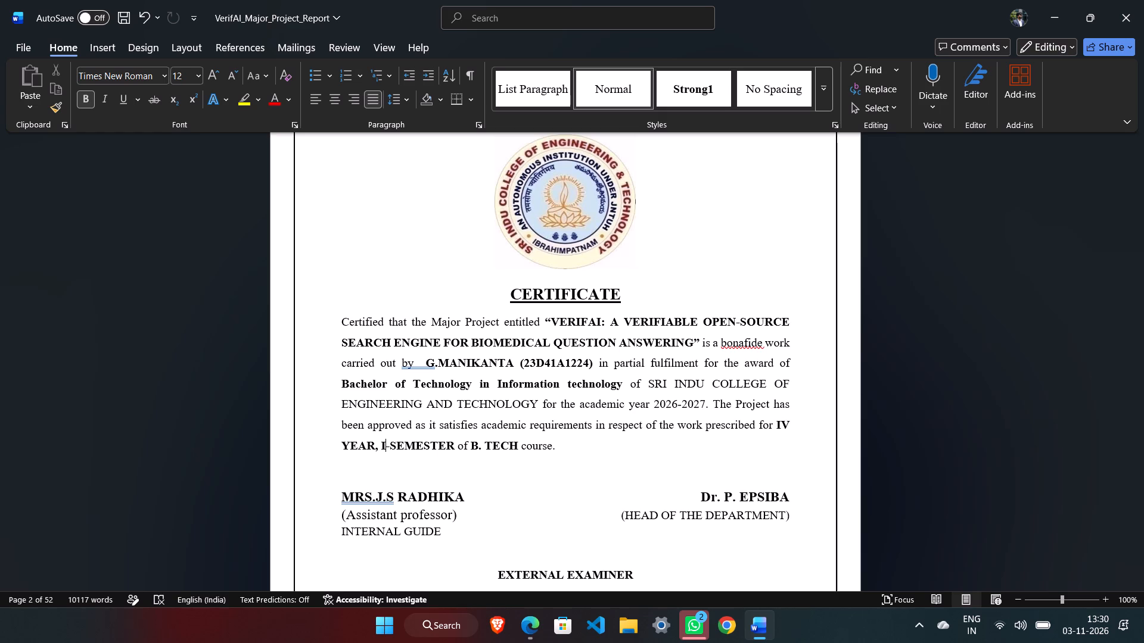
Turn on AutoSave for the report by uploading it to OneDrive - Personal.
{"action": "scroll", "coordinate": [596, 459], "scroll_direction": "up", "scroll_amount": 2}
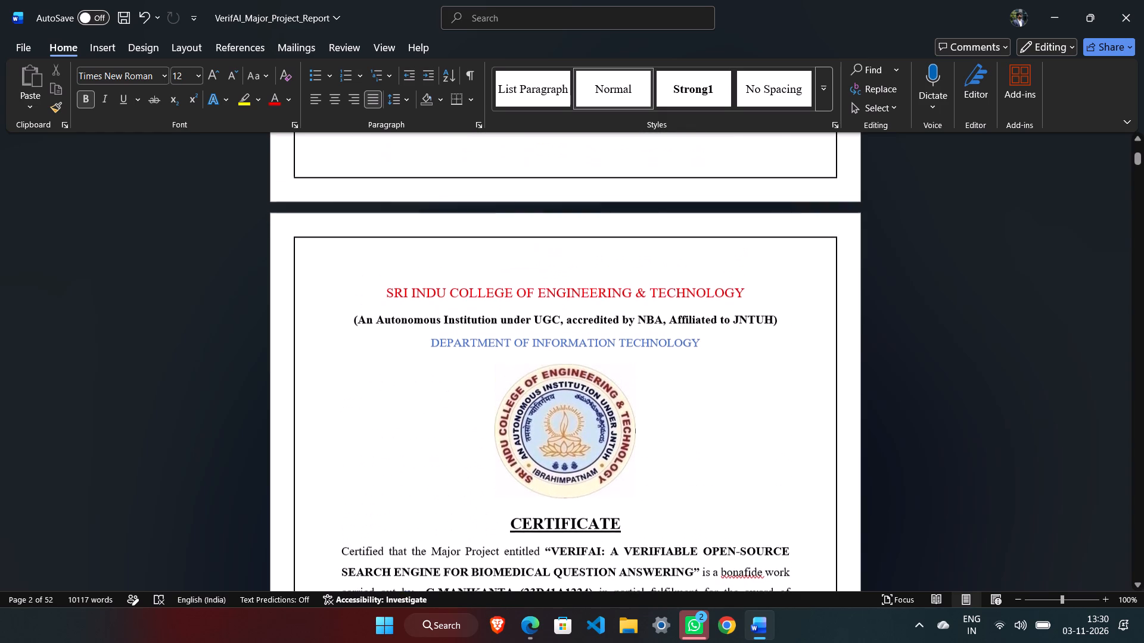
{"action": "scroll", "coordinate": [596, 459], "scroll_direction": "up", "scroll_amount": 2}
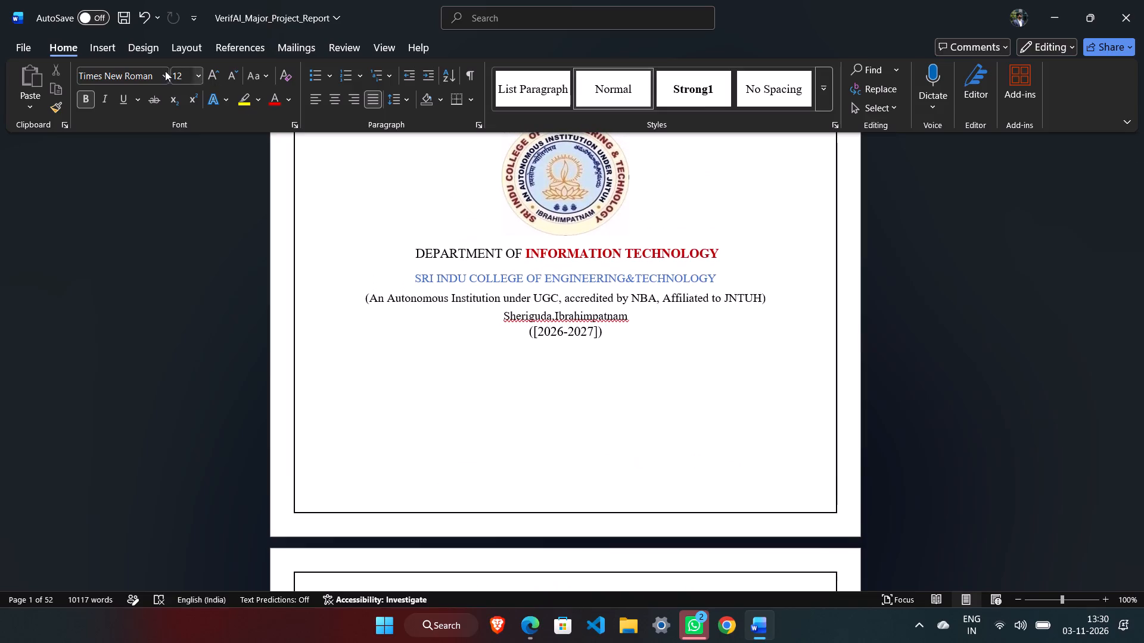
{"action": "left_click", "coordinate": [86, 21]}
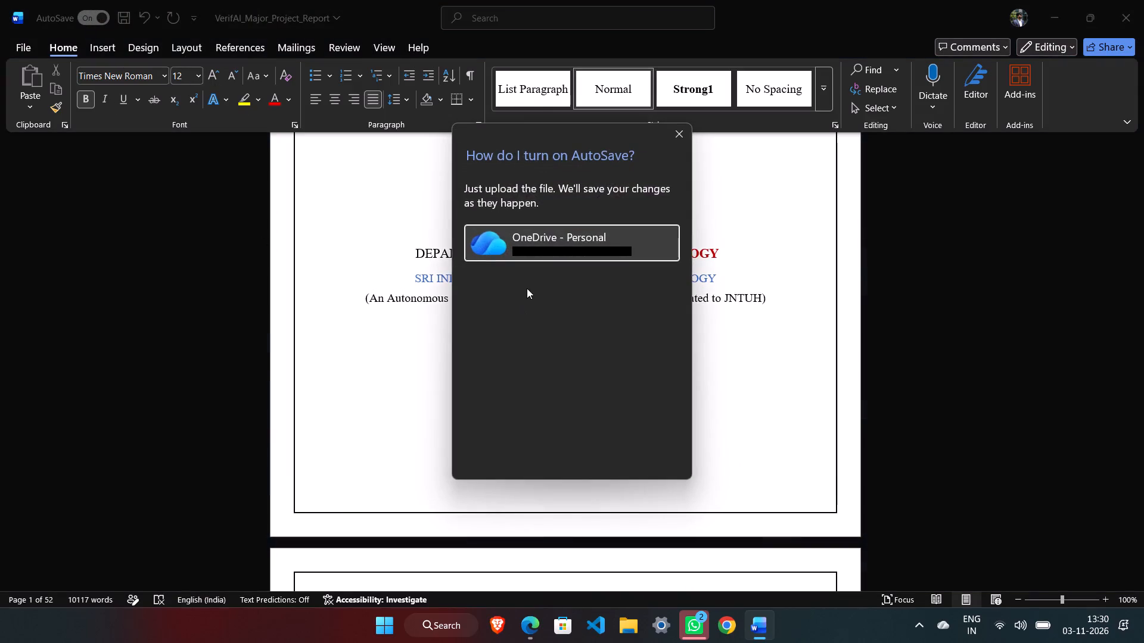
{"action": "left_click", "coordinate": [519, 247]}
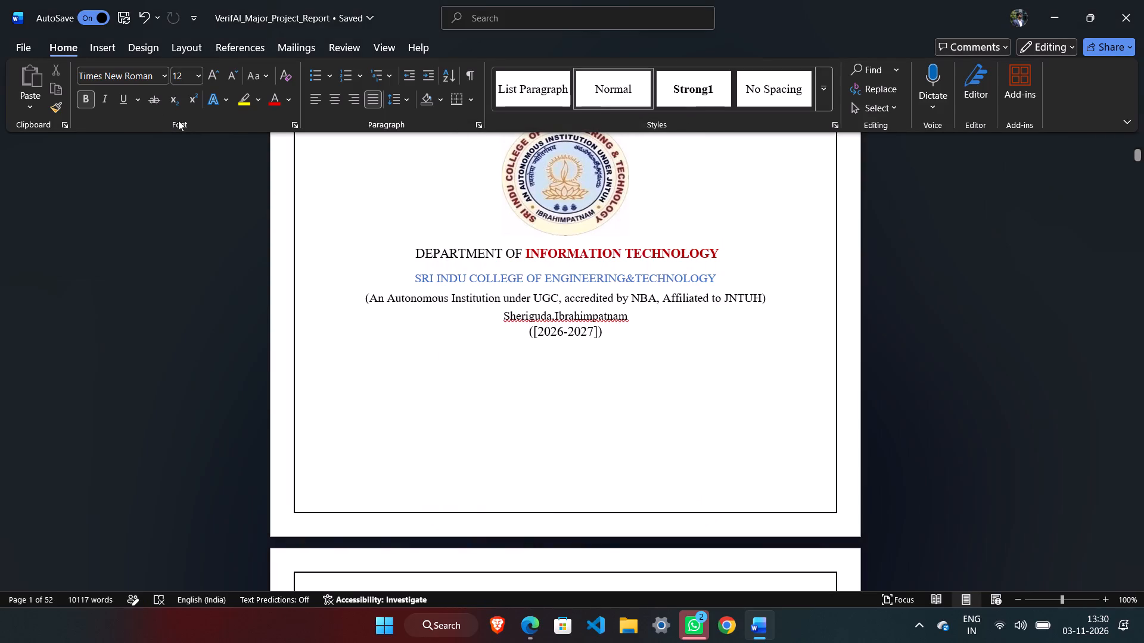
Save a copy of the report as a PDF named "VerifAI_Major_Project_Report 24" in the OneDrive Documents folder.
{"action": "left_click", "coordinate": [27, 49]}
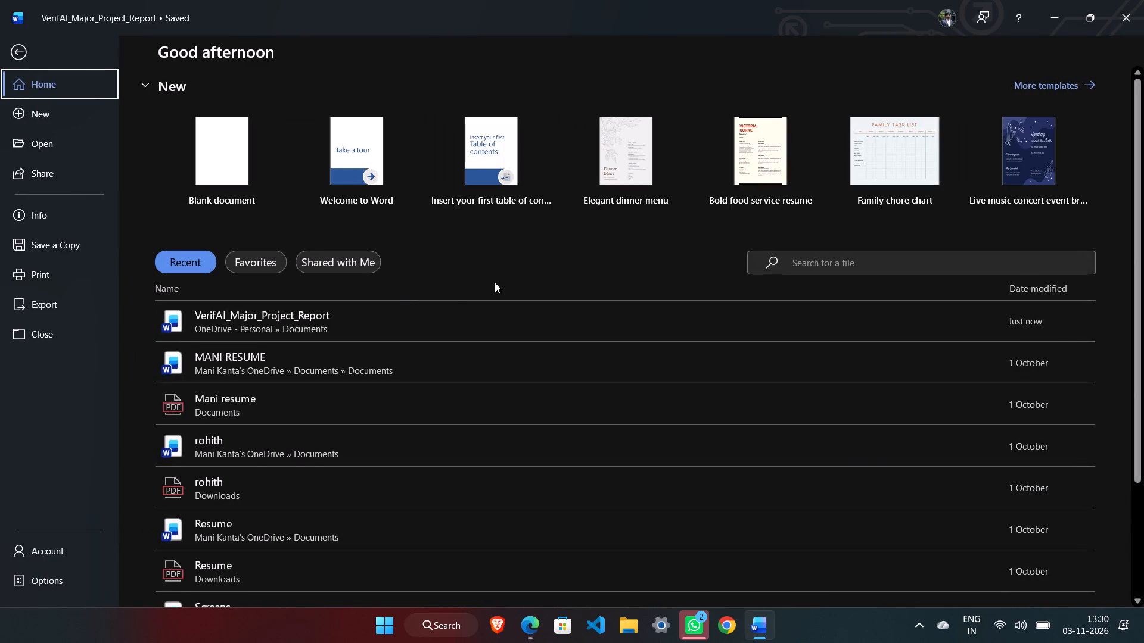
{"action": "left_click", "coordinate": [75, 244]}
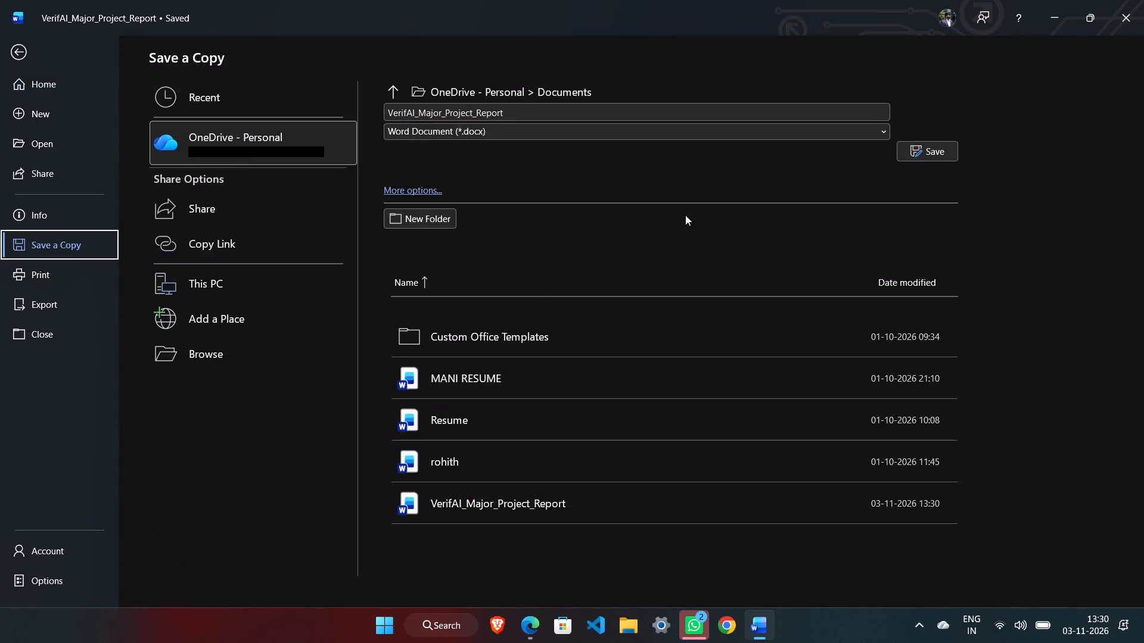
{"action": "left_click", "coordinate": [753, 136]}
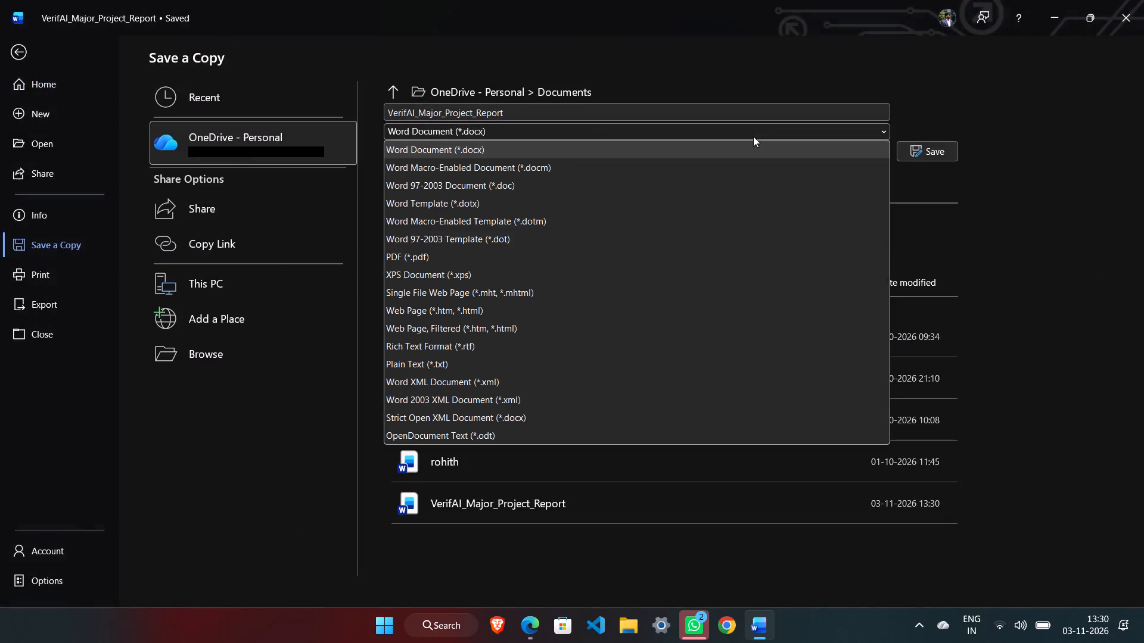
{"action": "left_click", "coordinate": [409, 261]}
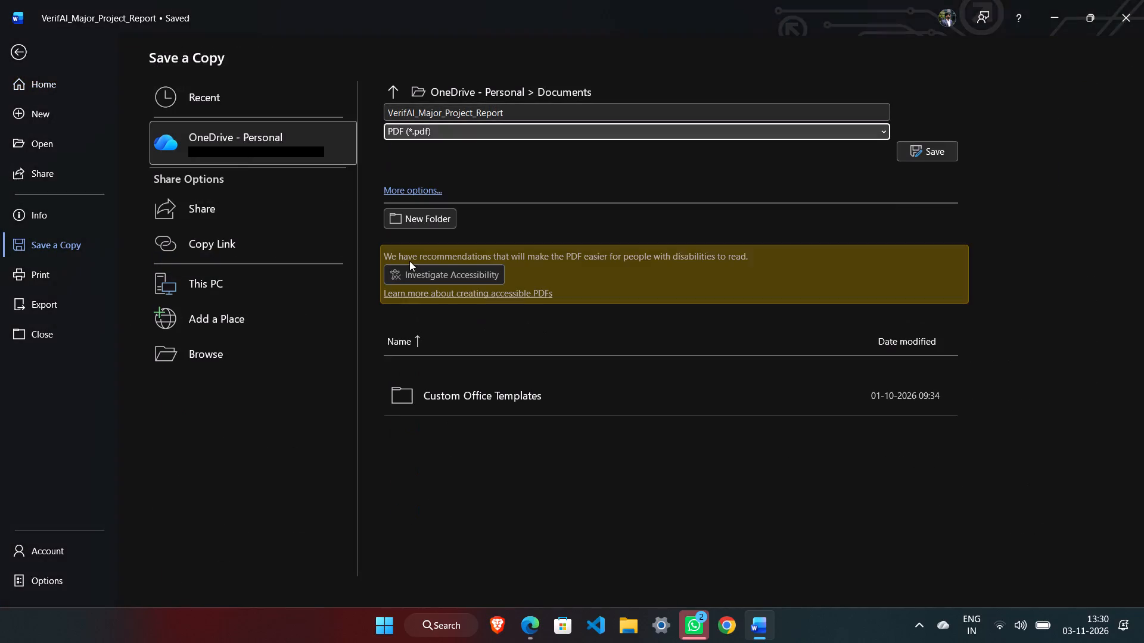
{"action": "left_click", "coordinate": [515, 103]}
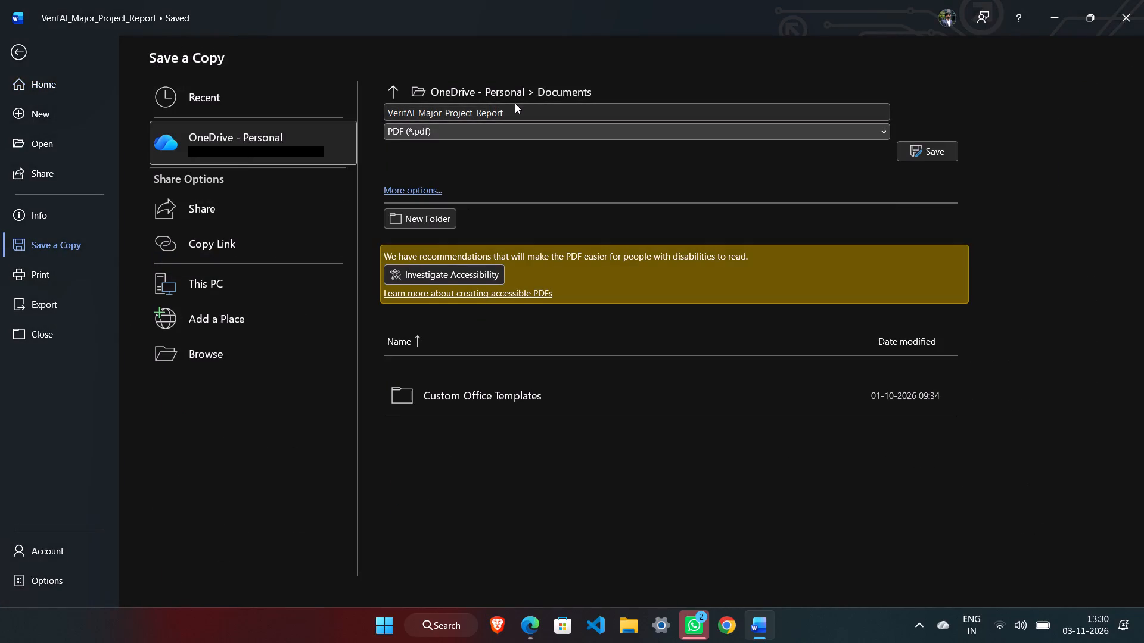
{"action": "left_click", "coordinate": [510, 113]}
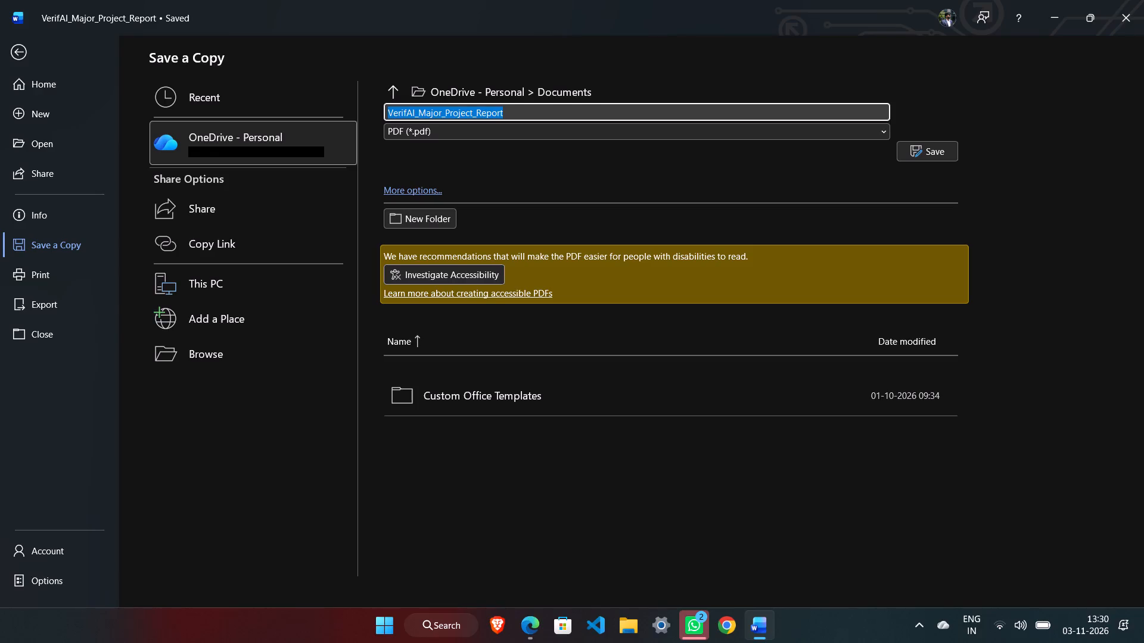
{"action": "left_click", "coordinate": [510, 113]}
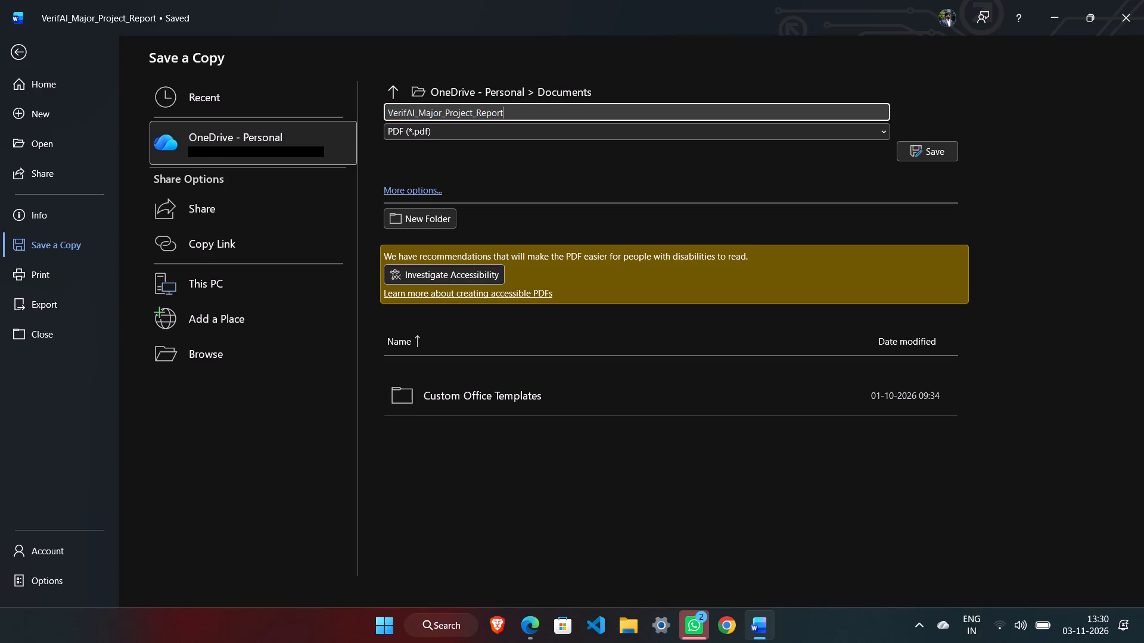
{"action": "key", "text": "space"}
{"action": "type", "text": "24"}
{"action": "left_click", "coordinate": [933, 146]}
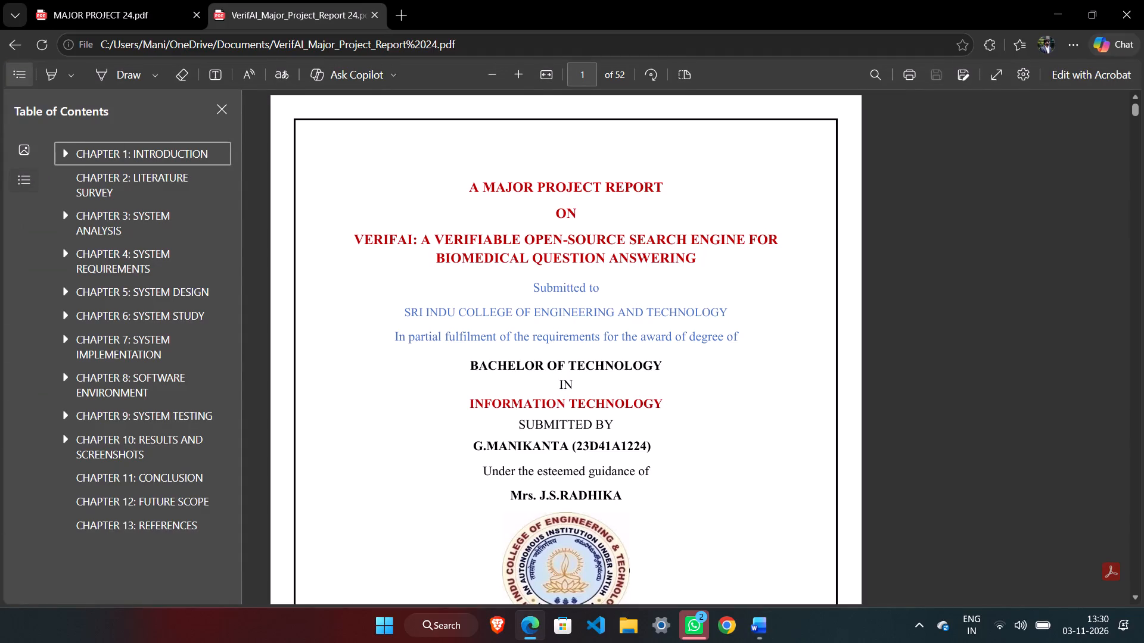
Review the exported PDF's cover, certificate, declaration and acknowledgement pages for the student, guide and semester details.
{"action": "scroll", "coordinate": [610, 313], "scroll_direction": "down", "scroll_amount": 5}
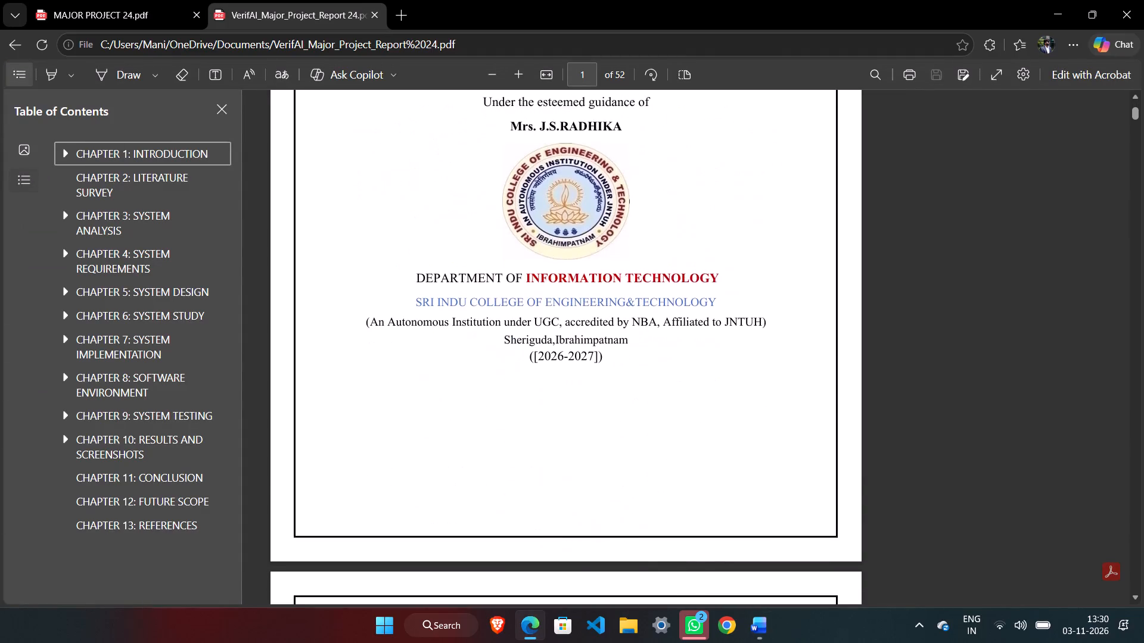
{"action": "scroll", "coordinate": [610, 313], "scroll_direction": "down", "scroll_amount": 5}
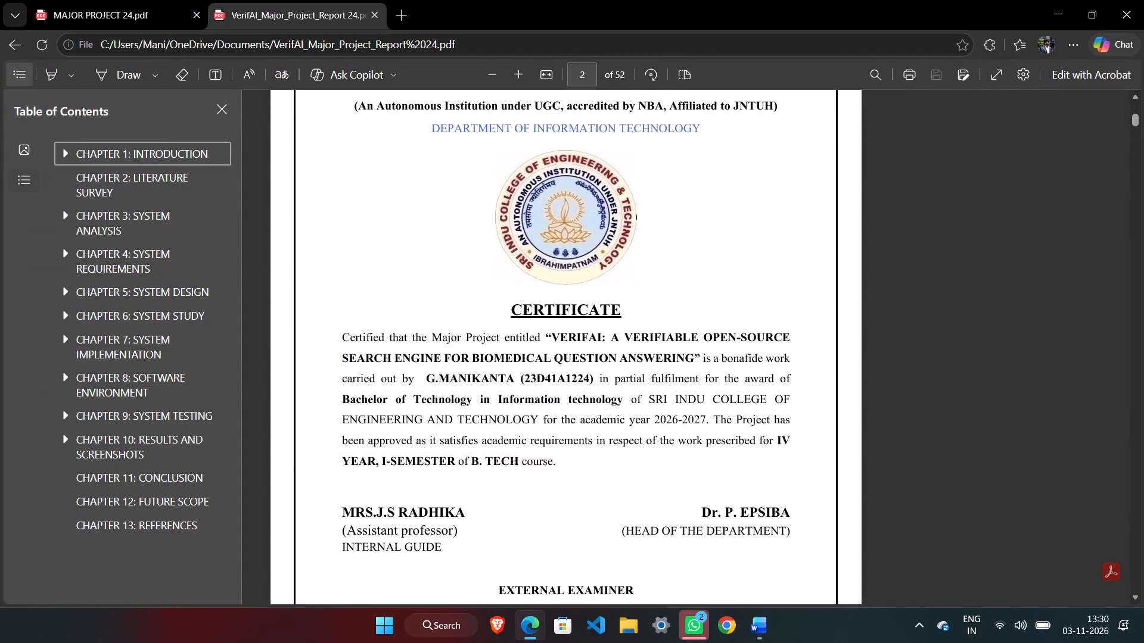
{"action": "scroll", "coordinate": [610, 313], "scroll_direction": "down", "scroll_amount": 1}
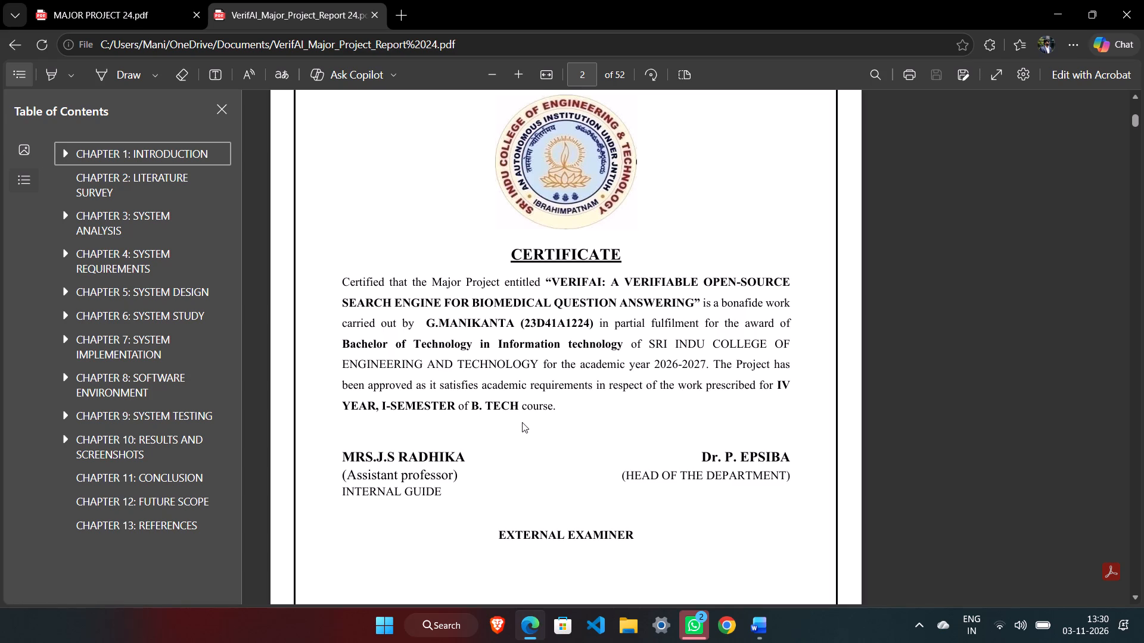
{"action": "scroll", "coordinate": [522, 422], "scroll_direction": "down", "scroll_amount": 4}
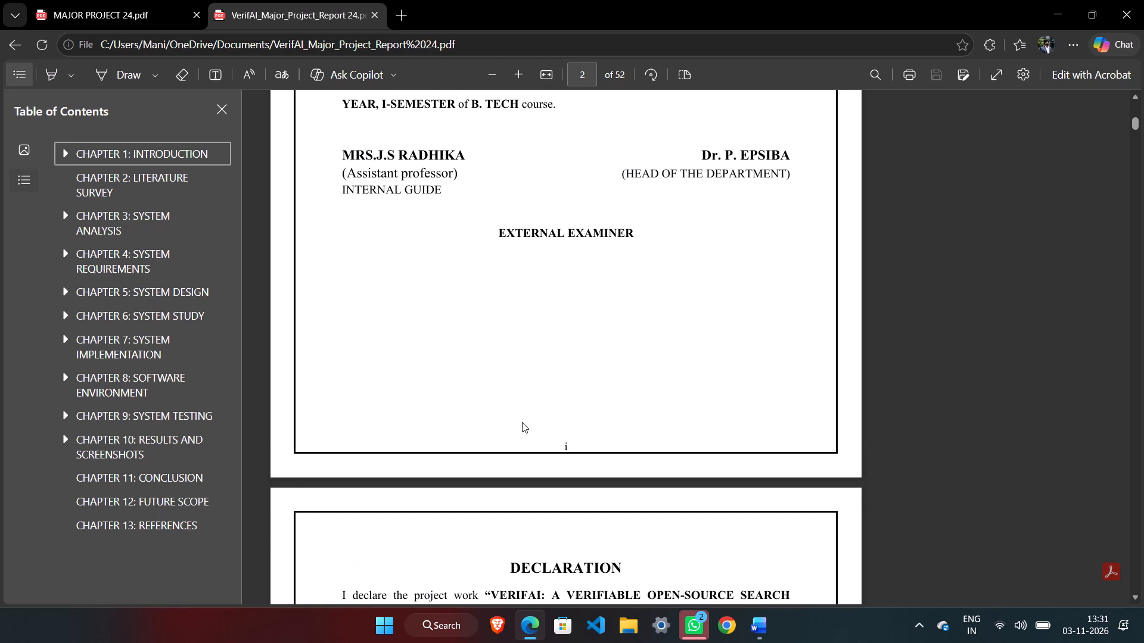
{"action": "scroll", "coordinate": [522, 422], "scroll_direction": "down", "scroll_amount": 2}
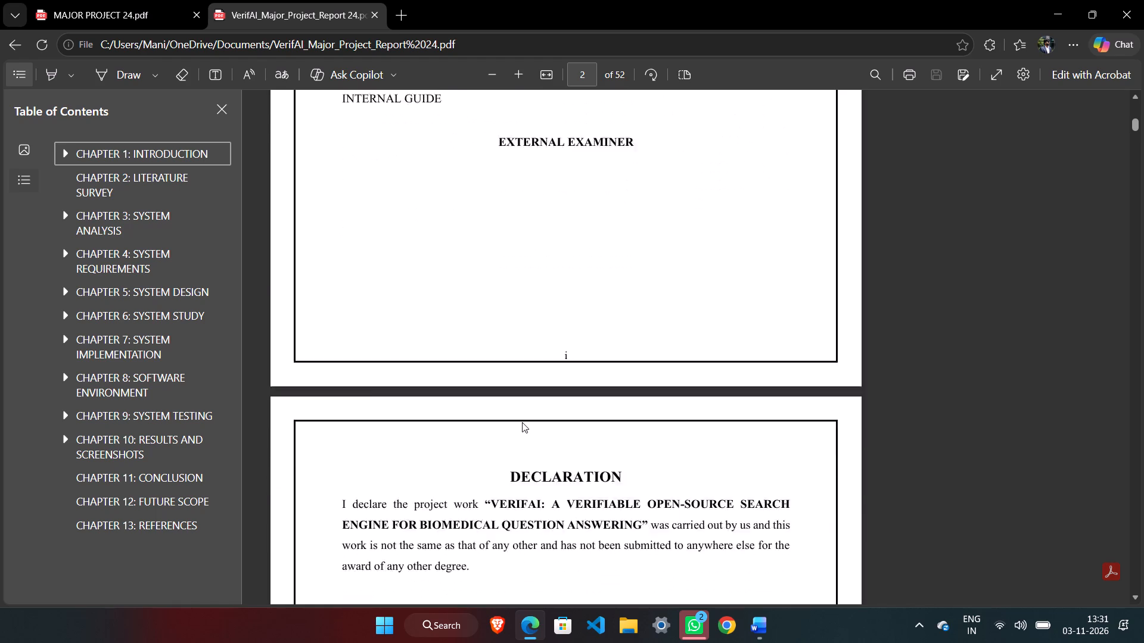
{"action": "scroll", "coordinate": [522, 422], "scroll_direction": "down", "scroll_amount": 4}
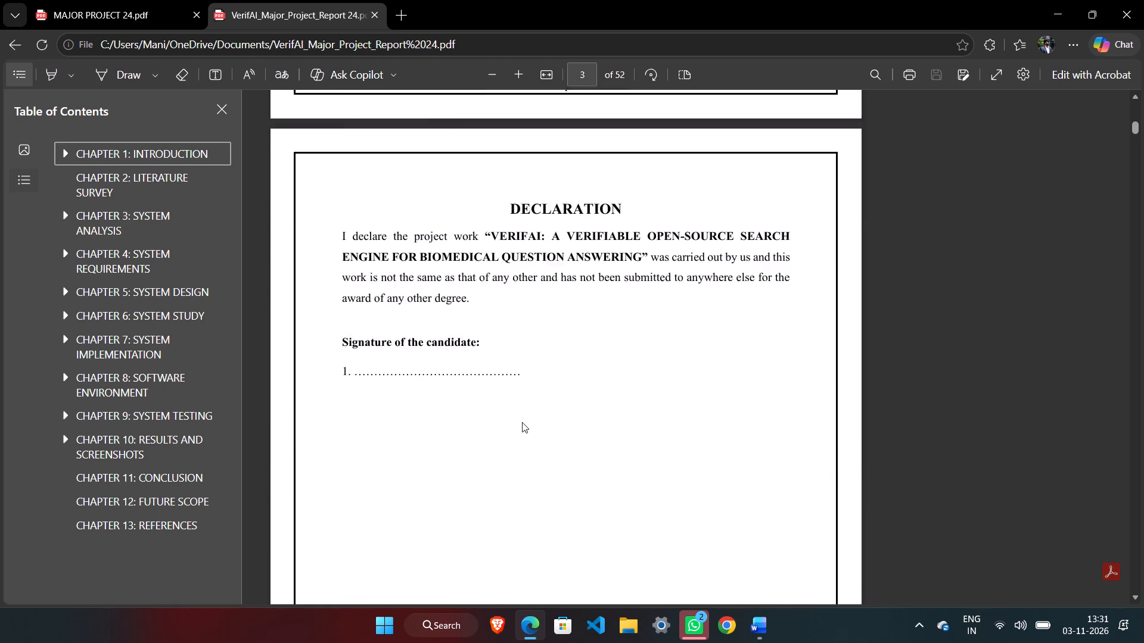
{"action": "scroll", "coordinate": [522, 422], "scroll_direction": "down", "scroll_amount": 5}
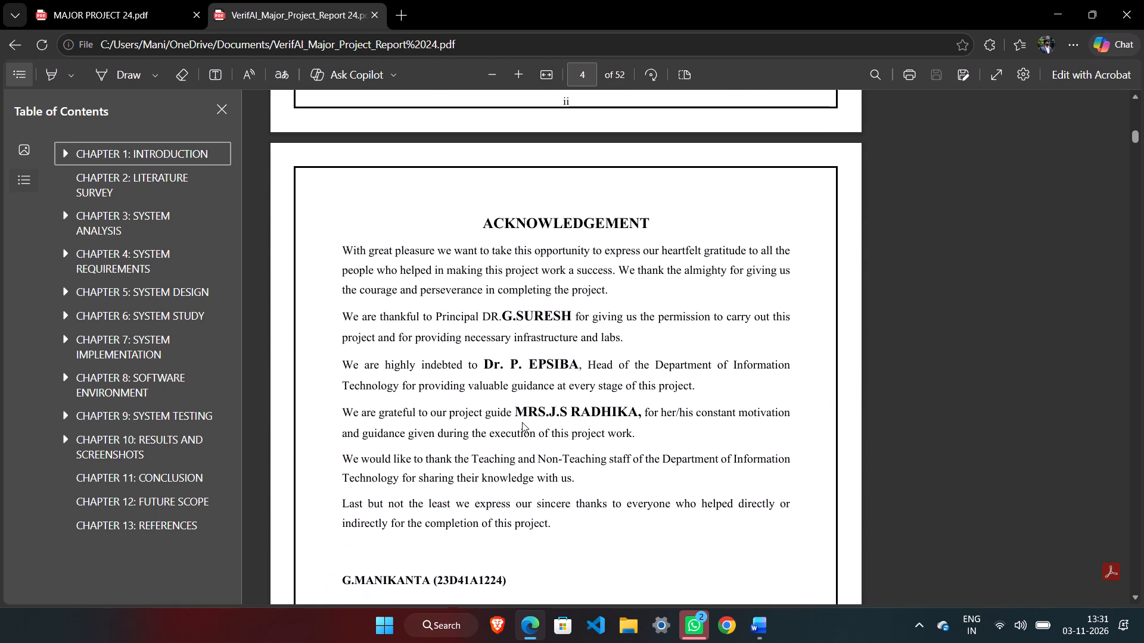
{"action": "scroll", "coordinate": [522, 422], "scroll_direction": "down", "scroll_amount": 1}
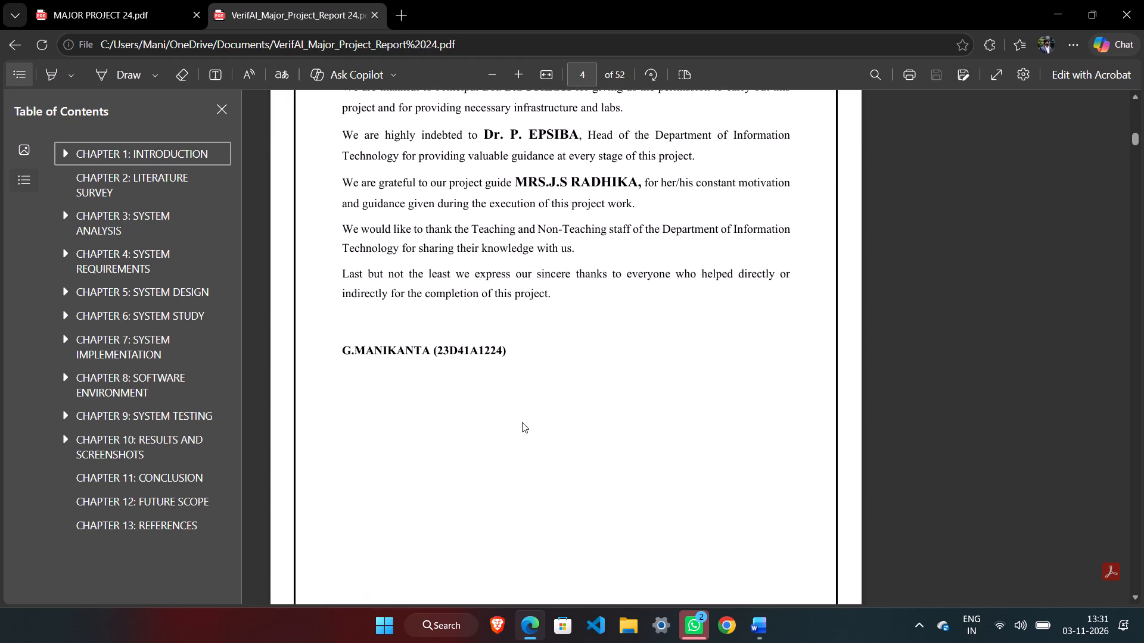
{"action": "scroll", "coordinate": [522, 422], "scroll_direction": "up", "scroll_amount": 8}
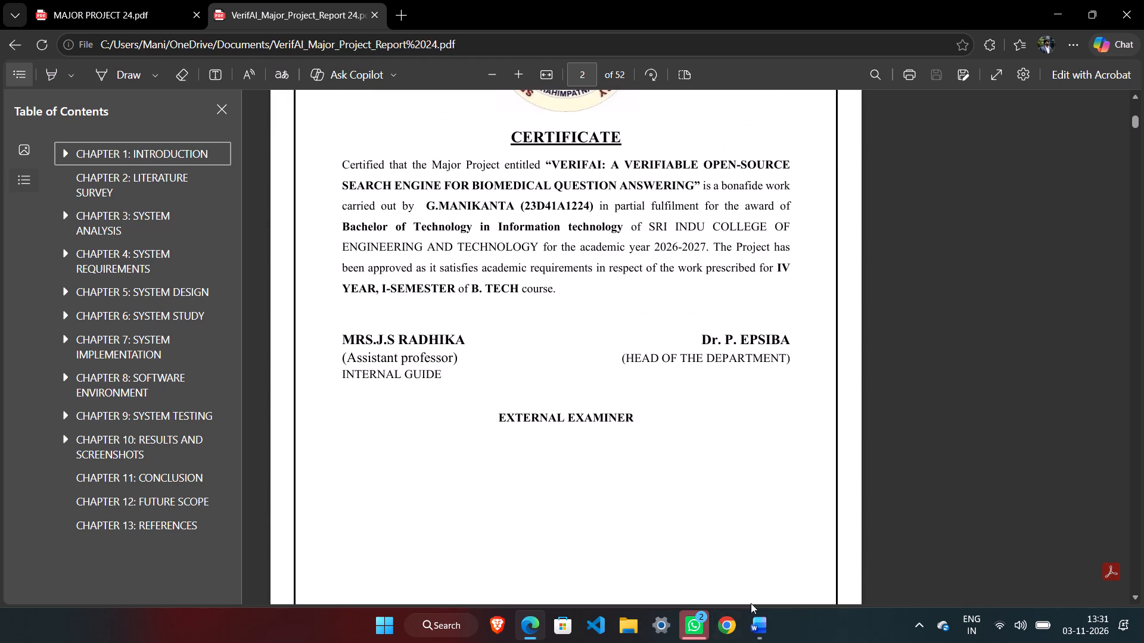
Switch back to Word and replace the student name under SUBMITTED BY on the cover page with the next student's name.
{"action": "left_click", "coordinate": [756, 589]}
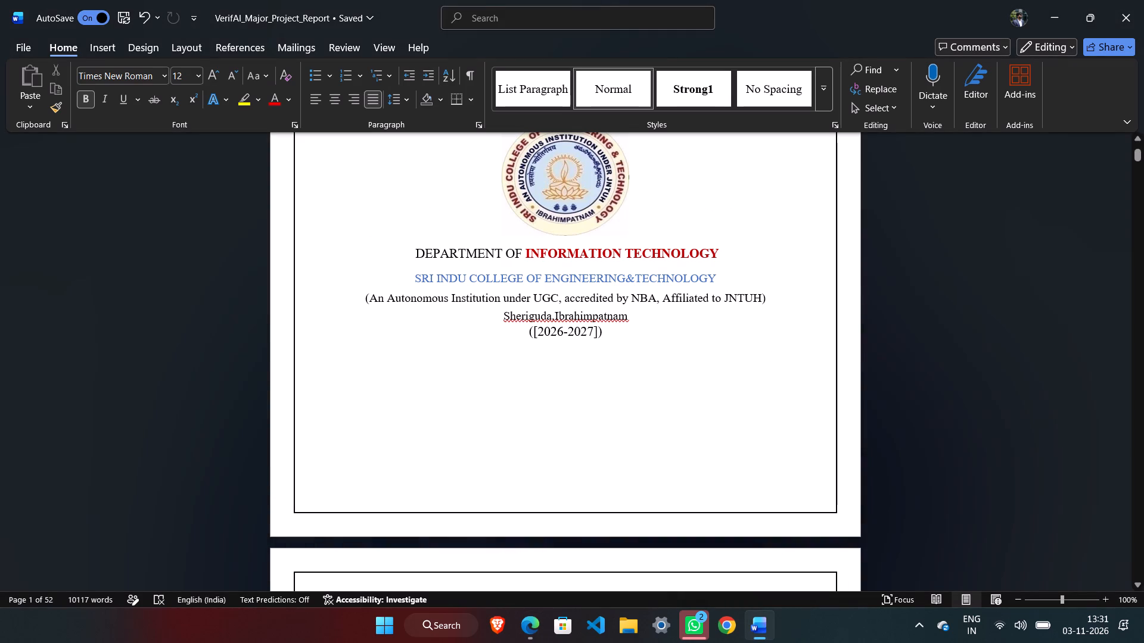
{"action": "scroll", "coordinate": [606, 414], "scroll_direction": "down", "scroll_amount": 4}
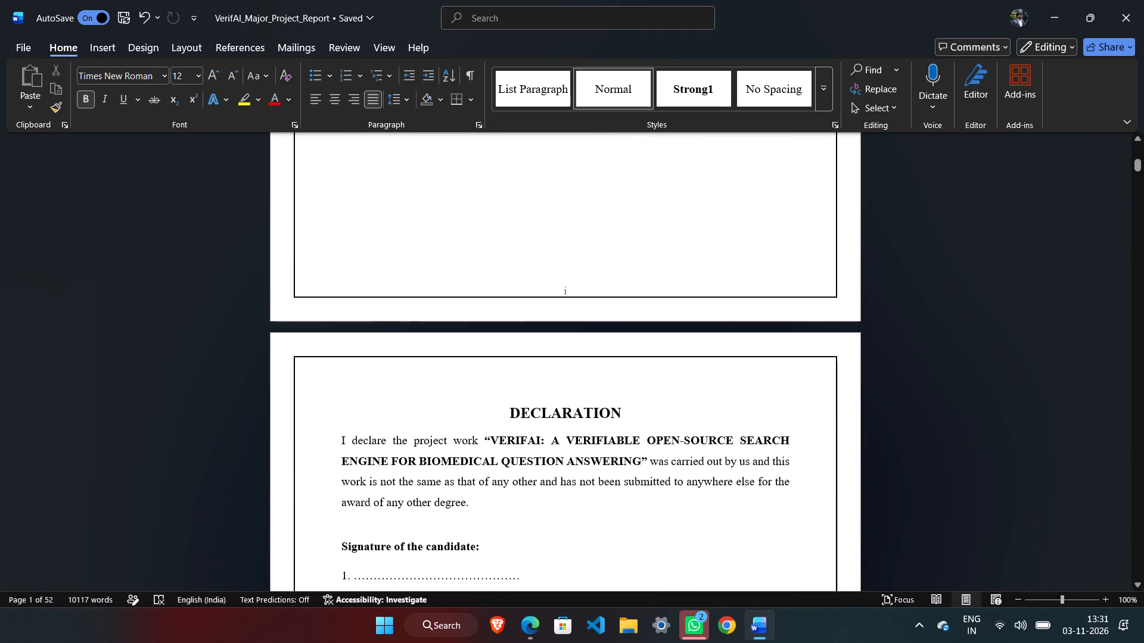
{"action": "scroll", "coordinate": [599, 483], "scroll_direction": "up", "scroll_amount": 2}
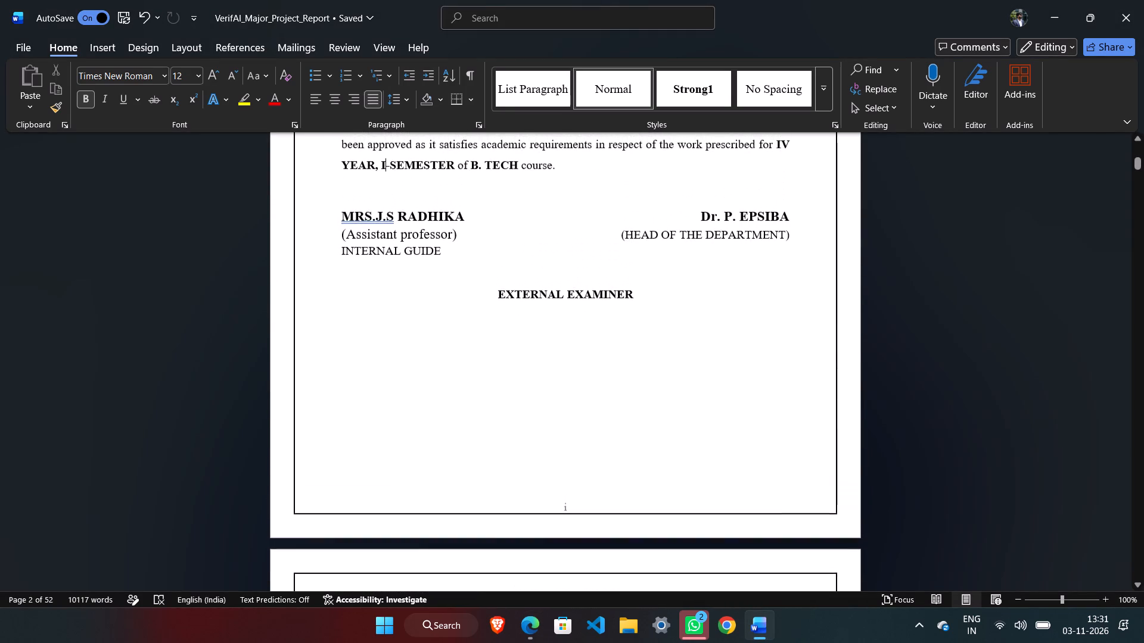
{"action": "scroll", "coordinate": [599, 483], "scroll_direction": "up", "scroll_amount": 3}
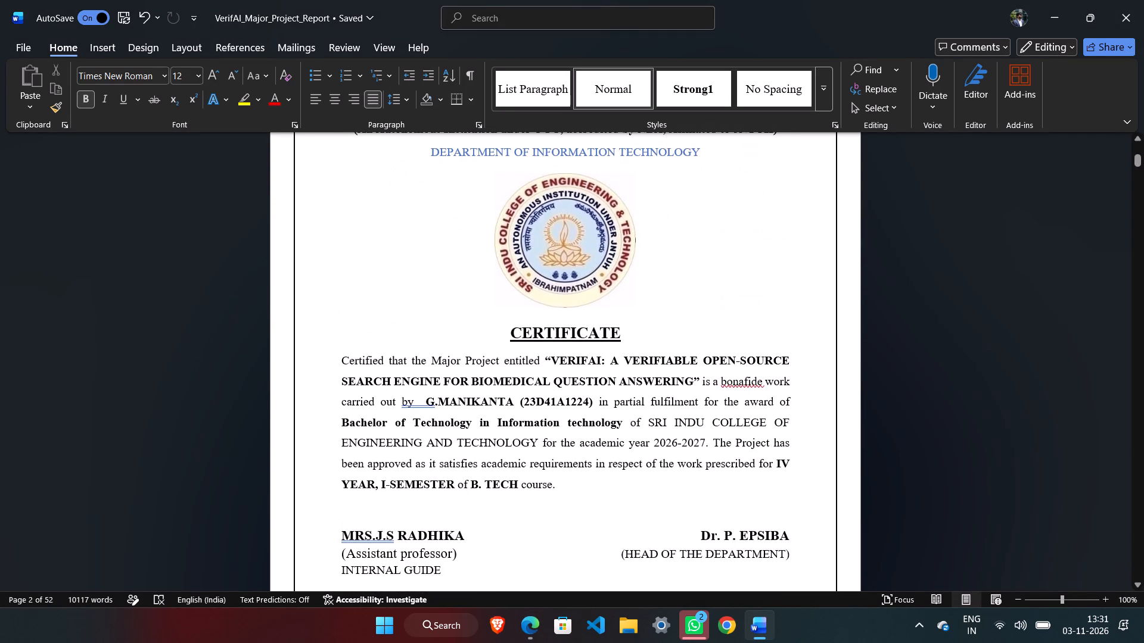
{"action": "scroll", "coordinate": [599, 483], "scroll_direction": "up", "scroll_amount": 4}
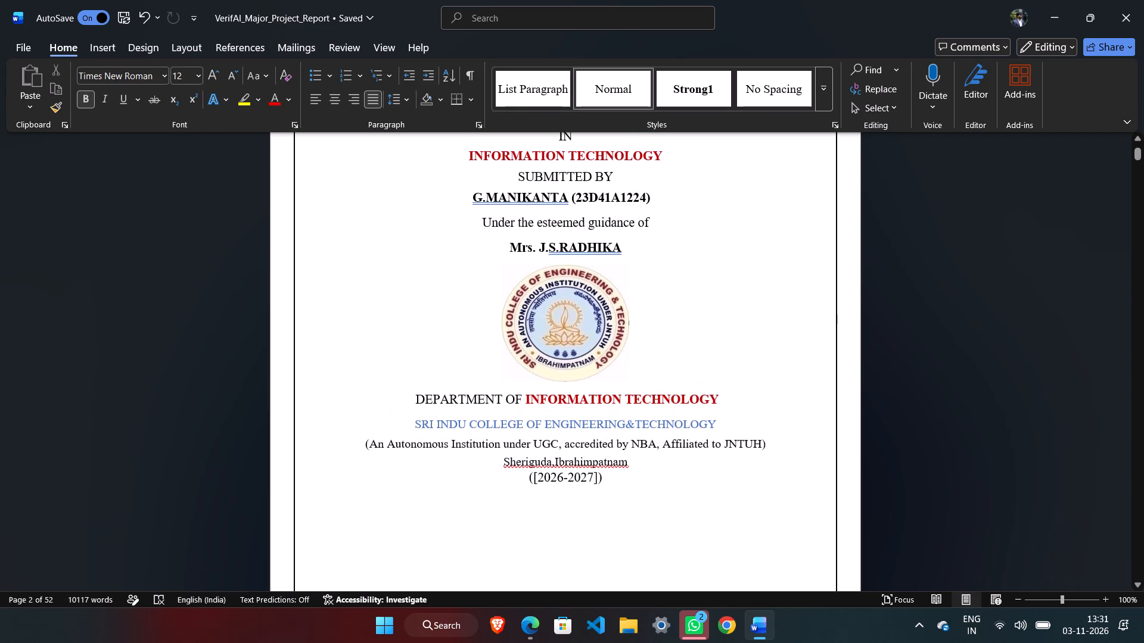
{"action": "scroll", "coordinate": [599, 483], "scroll_direction": "up", "scroll_amount": 1}
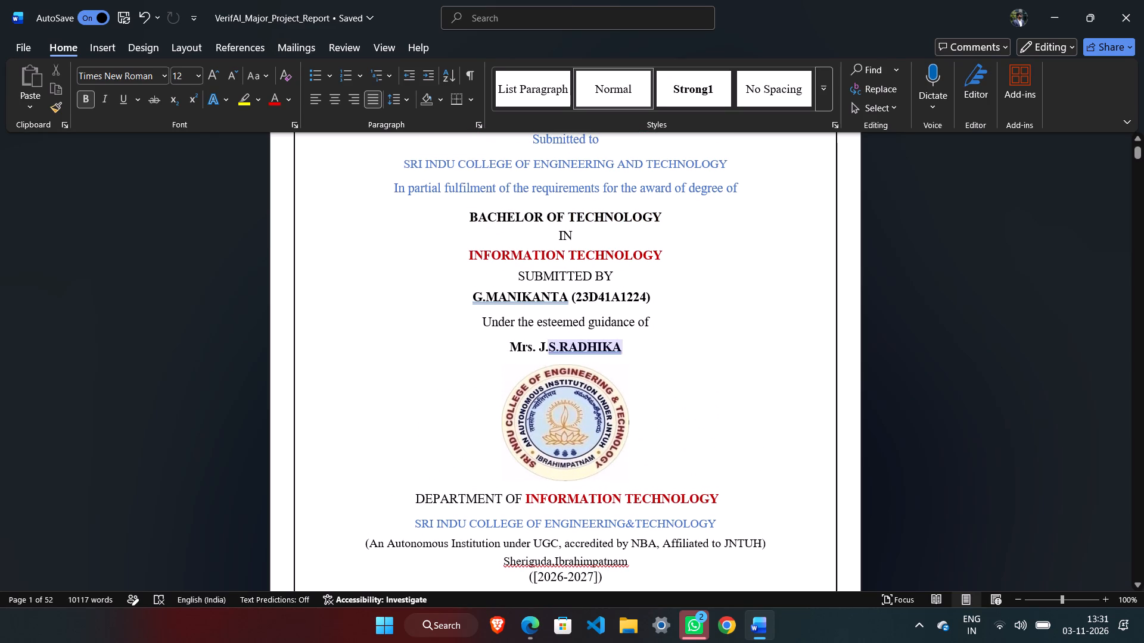
{"action": "left_click", "coordinate": [568, 298]}
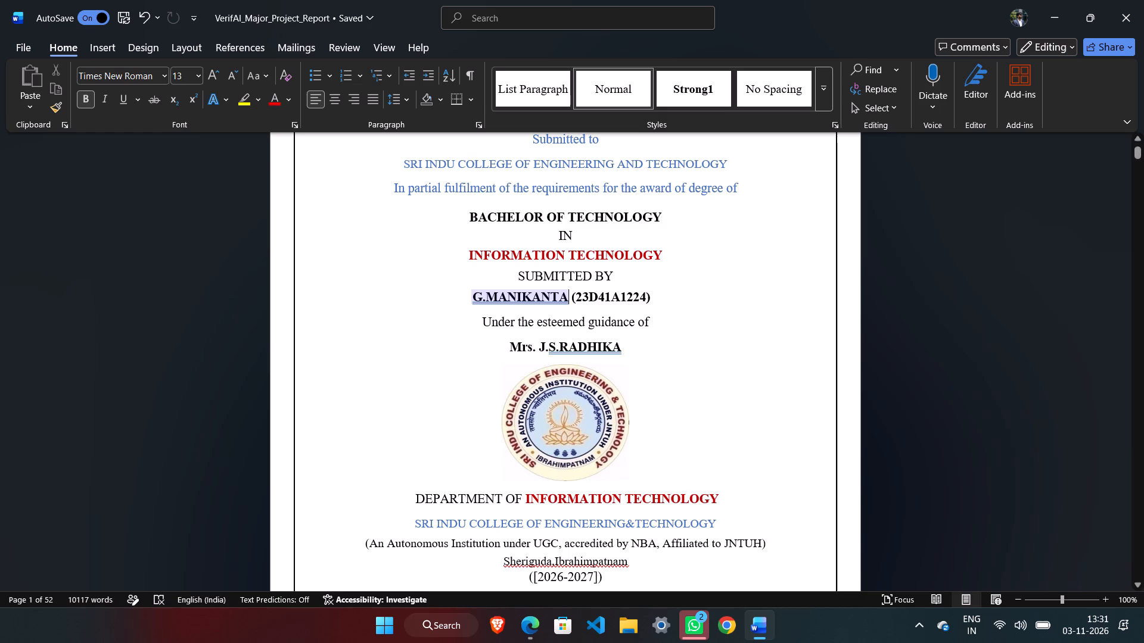
{"action": "key", "text": "BackSpace"}
{"action": "key", "text": "BackSpace"}
{"action": "key", "text": "BackSpace"}
{"action": "key", "text": "BackSpace"}
{"action": "key", "text": "BackSpace"}
{"action": "key", "text": "BackSpace"}
{"action": "key", "text": "BackSpace"}
{"action": "key", "text": "BackSpace"}
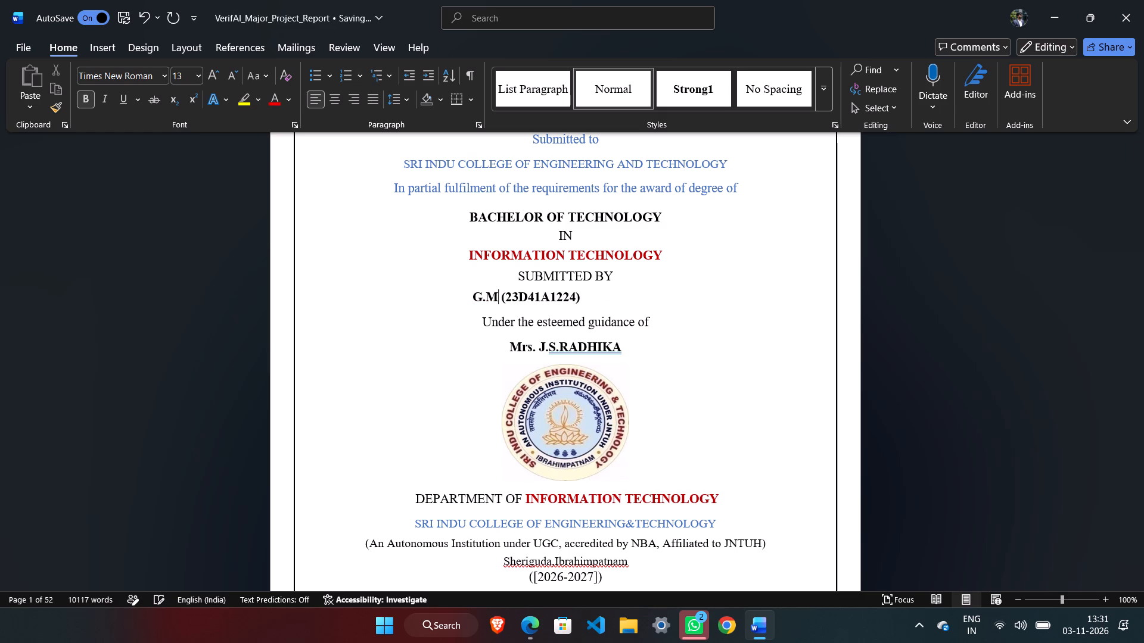
{"action": "key", "text": "BackSpace"}
{"action": "key", "text": "BackSpace"}
{"action": "key", "text": "BackSpace"}
{"action": "key", "text": "m"}
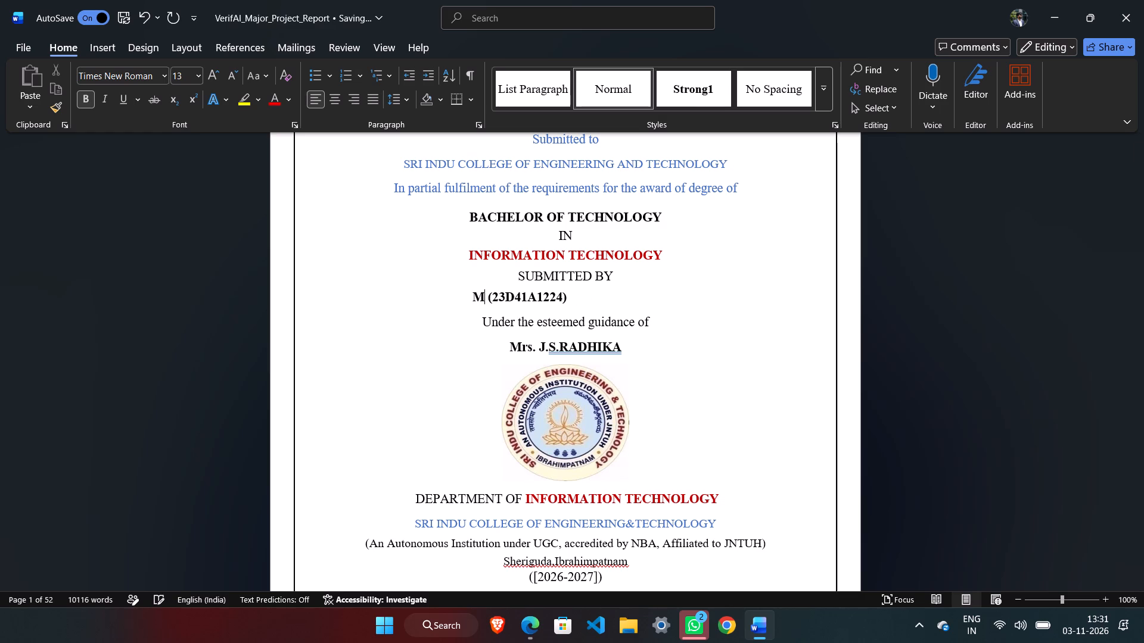
{"action": "key", "text": "period"}
{"action": "type", "text": "LOKESH"}
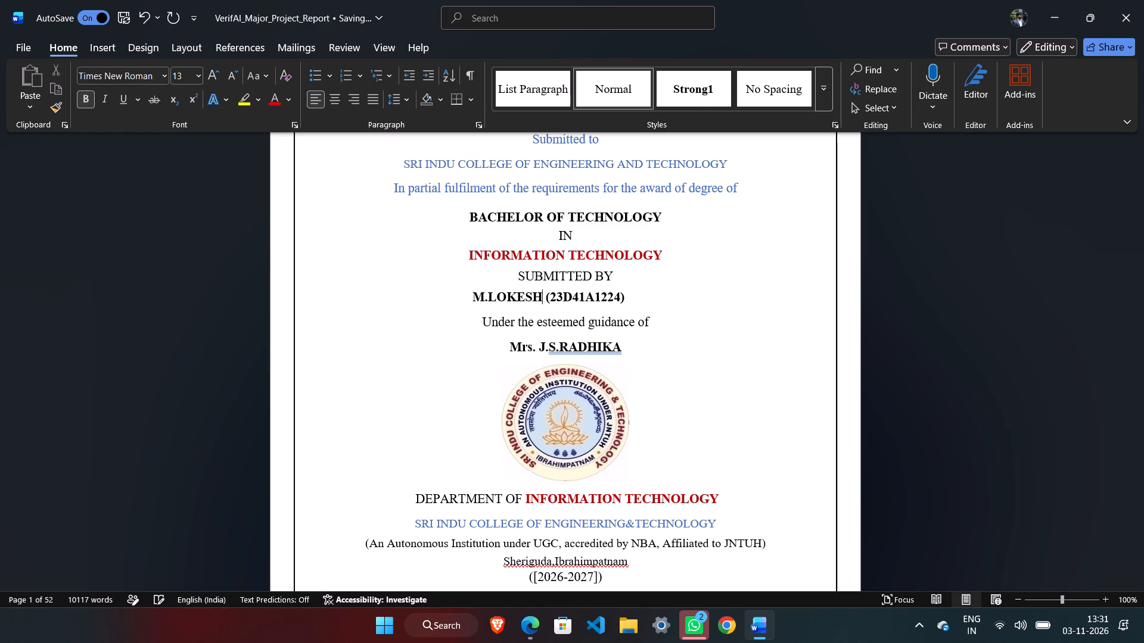
Change the last two digits of the roll number beside the cover page's student name to match the new student.
{"action": "left_click", "coordinate": [615, 298]}
{"action": "key", "text": "BackSpace"}
{"action": "key", "text": "3"}
{"action": "key", "text": "Right"}
{"action": "key", "text": "BackSpace"}
{"action": "key", "text": "9"}
Insert two spaces before the student name under SUBMITTED BY on the cover page to shift it toward the centre.
{"action": "left_click", "coordinate": [472, 298]}
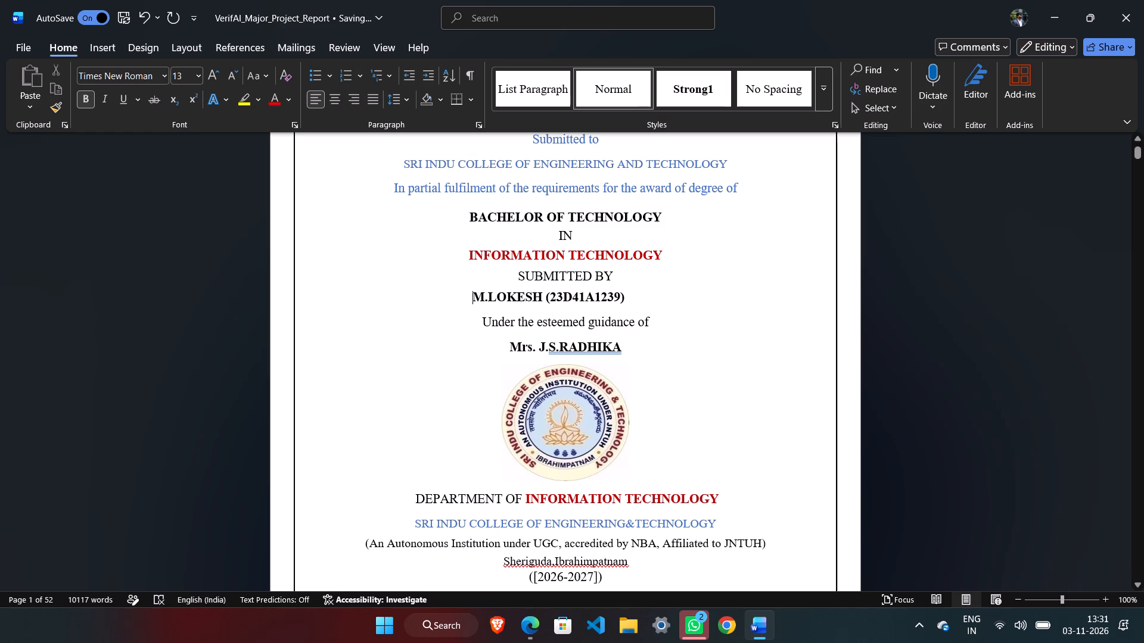
{"action": "key", "text": "space"}
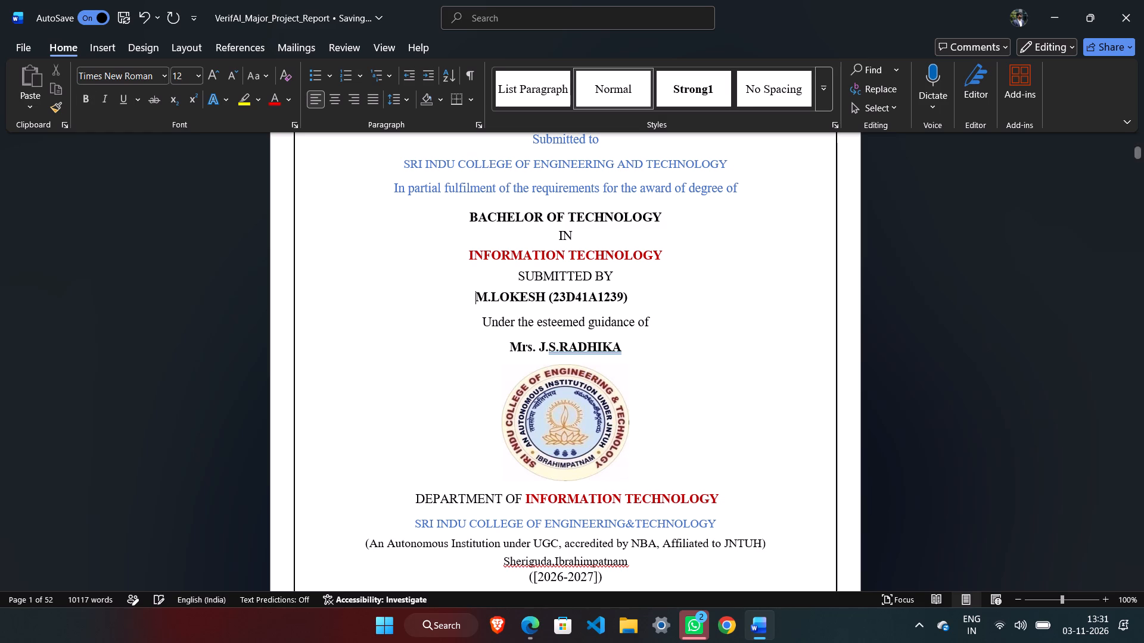
{"action": "key", "text": "space"}
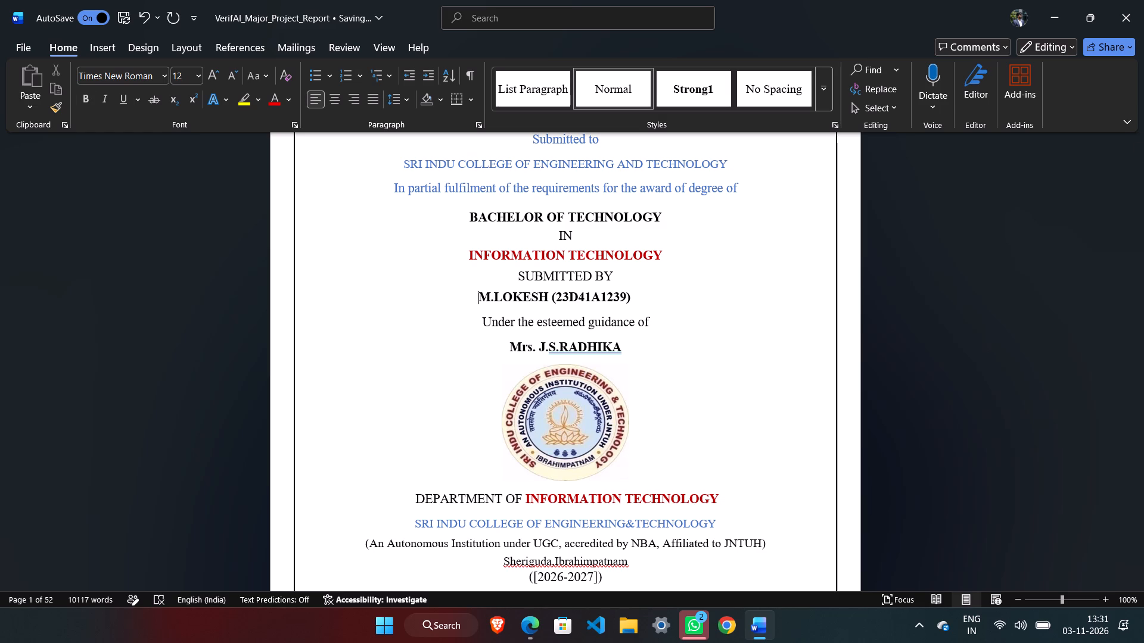
Replace the student name in the certificate paragraph with the new student's name used on the cover page.
{"action": "scroll", "coordinate": [472, 298], "scroll_direction": "down", "scroll_amount": 3}
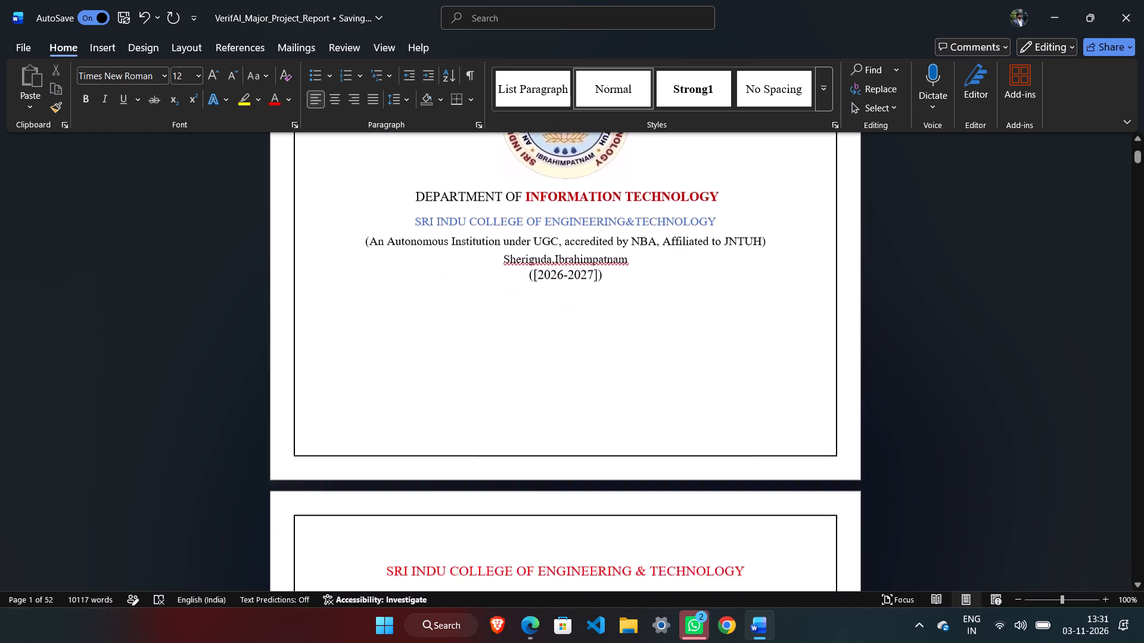
{"action": "scroll", "coordinate": [472, 298], "scroll_direction": "down", "scroll_amount": 2}
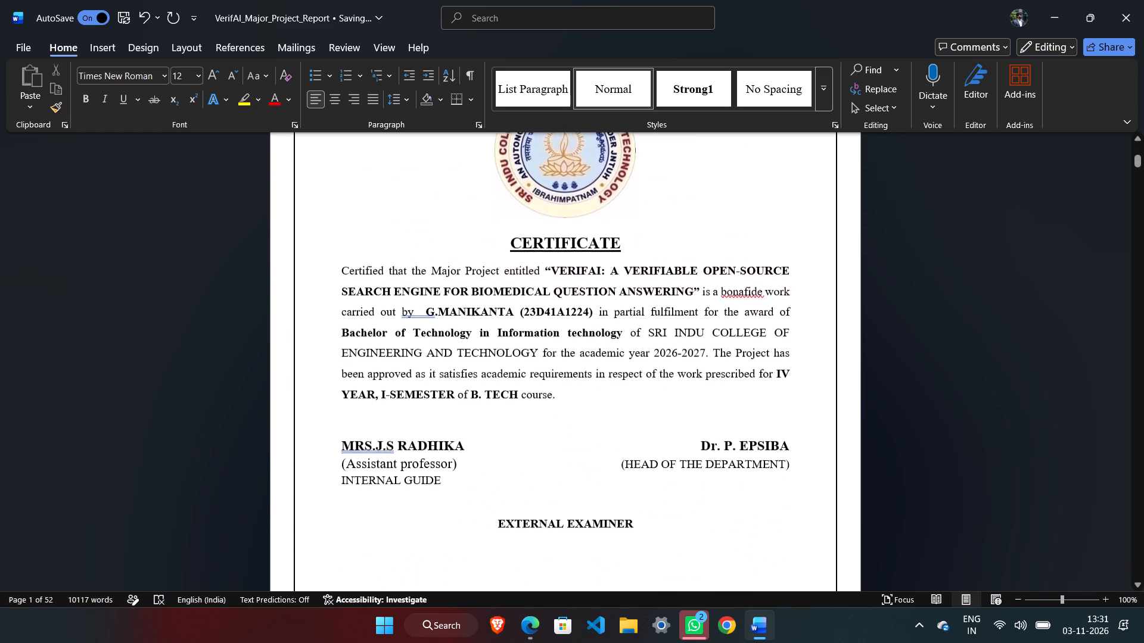
{"action": "left_click", "coordinate": [517, 314]}
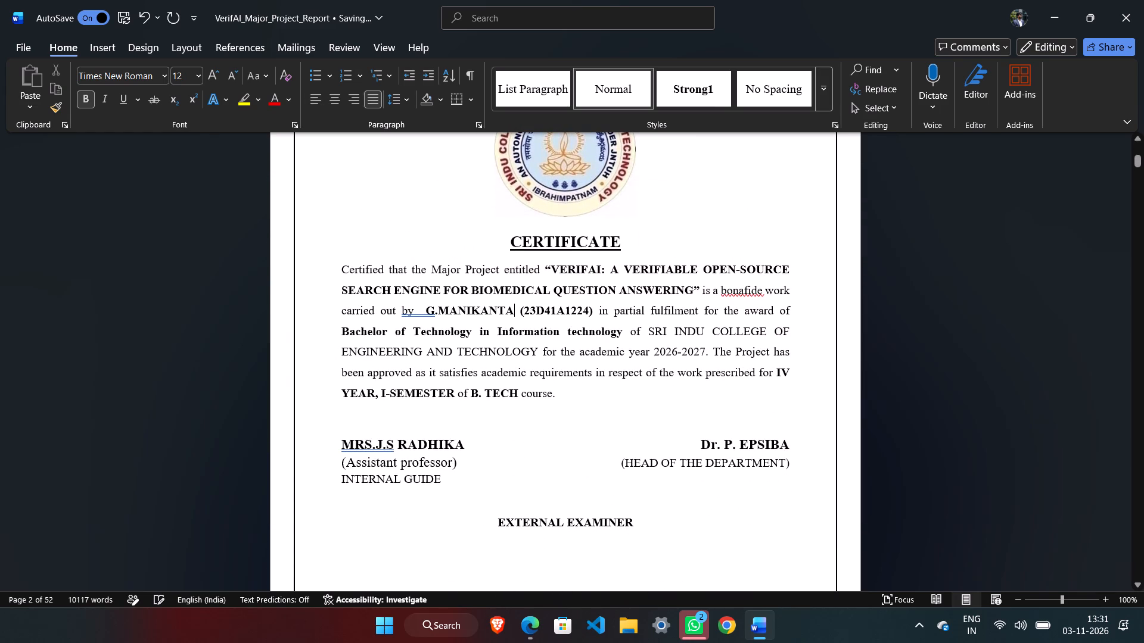
{"action": "key", "text": "BackSpace"}
{"action": "key", "text": "BackSpace"}
{"action": "key", "text": "BackSpace"}
{"action": "key", "text": "BackSpace"}
{"action": "key", "text": "BackSpace"}
{"action": "key", "text": "BackSpace"}
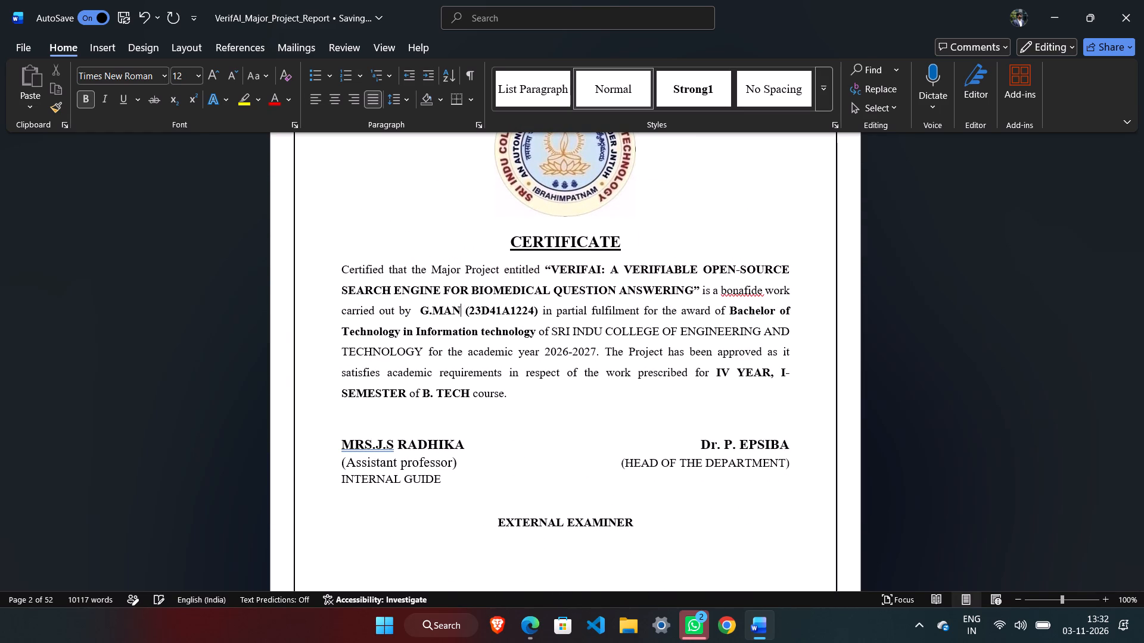
{"action": "key", "text": "BackSpace"}
{"action": "key", "text": "BackSpace"}
{"action": "key", "text": "BackSpace"}
{"action": "key", "text": "BackSpace"}
{"action": "key", "text": "BackSpace"}
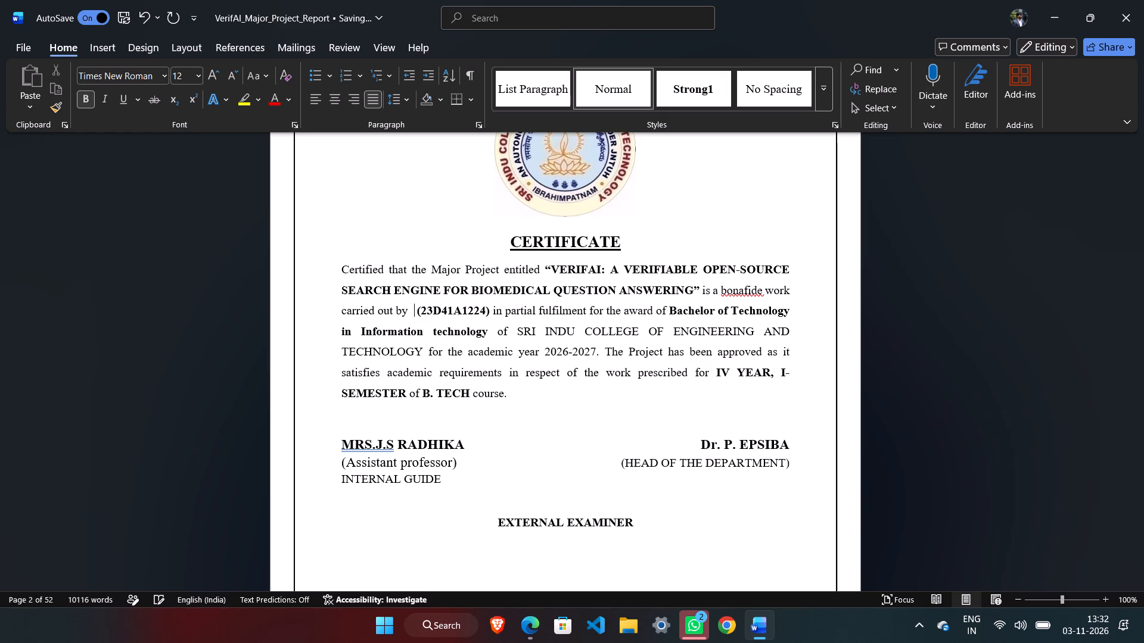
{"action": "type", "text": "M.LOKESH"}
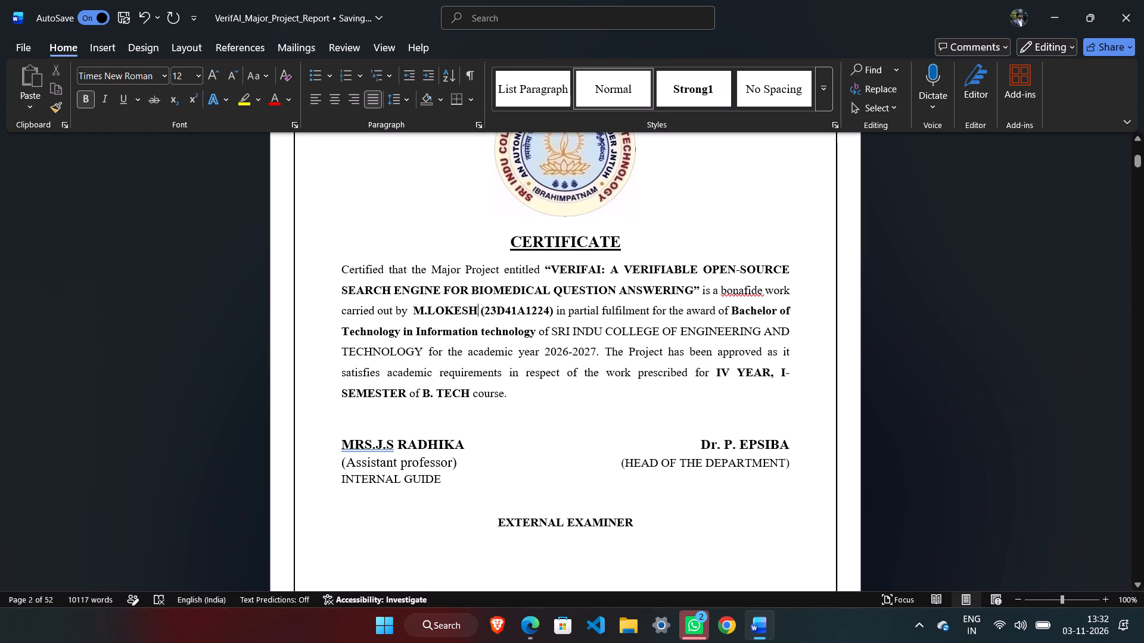
Change the last two digits of the roll number in the certificate paragraph to 39.
{"action": "left_click", "coordinate": [545, 311]}
{"action": "key", "text": "BackSpace"}
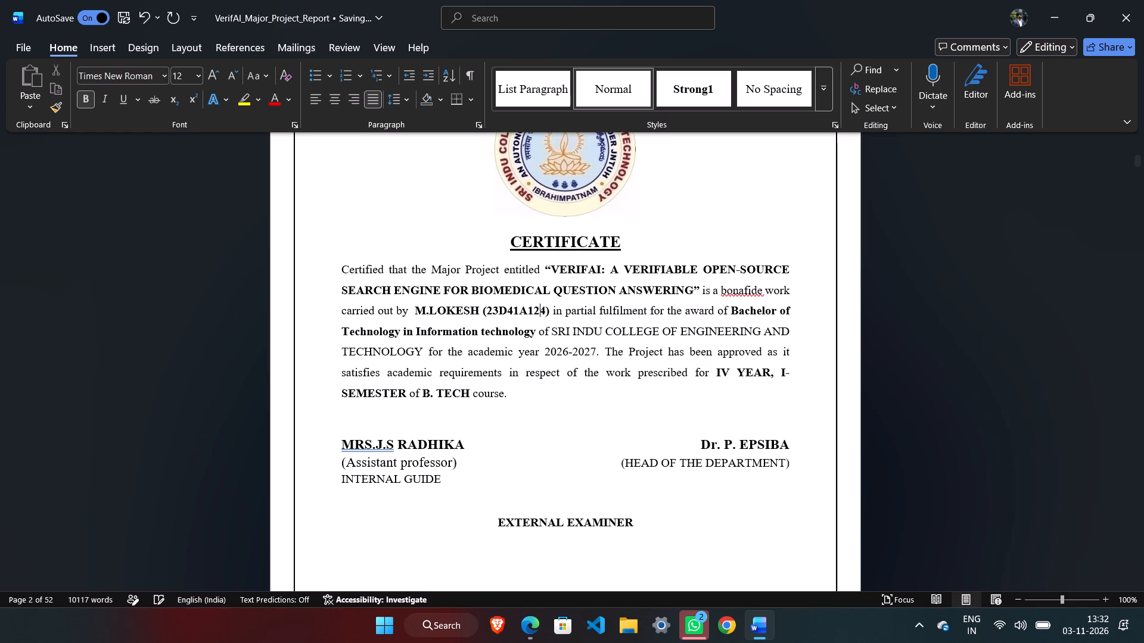
{"action": "key", "text": "3"}
{"action": "key", "text": "Right"}
{"action": "key", "text": "BackSpace"}
{"action": "key", "text": "9"}
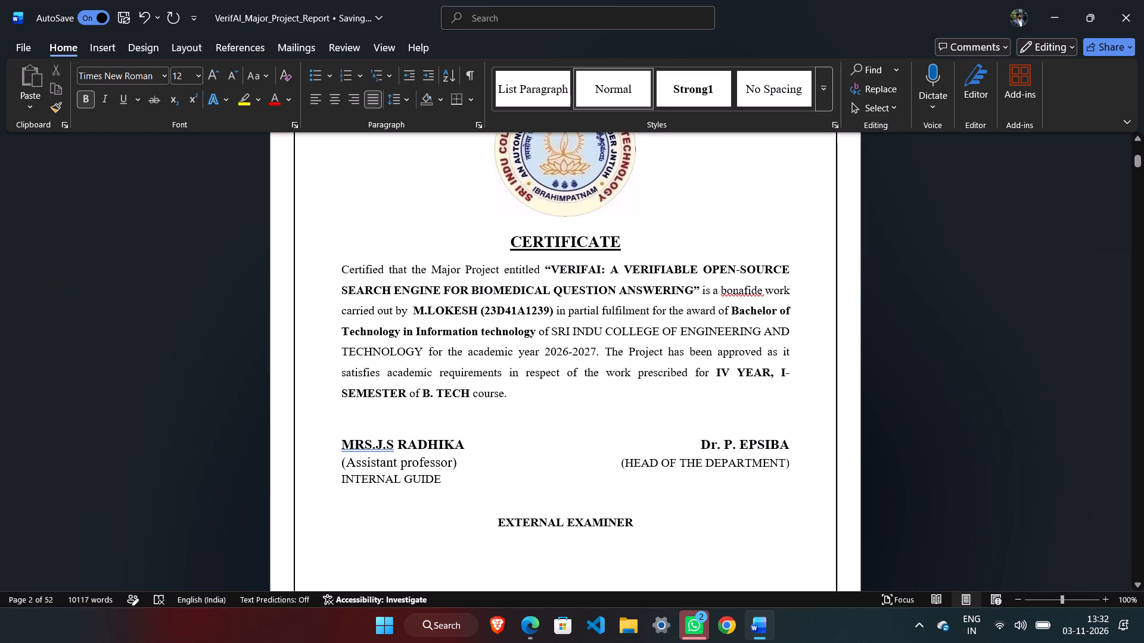
Add one blank line above EXTERNAL EXAMINER on the certificate page to move it further below the signatories.
{"action": "scroll", "coordinate": [559, 499], "scroll_direction": "down", "scroll_amount": 1}
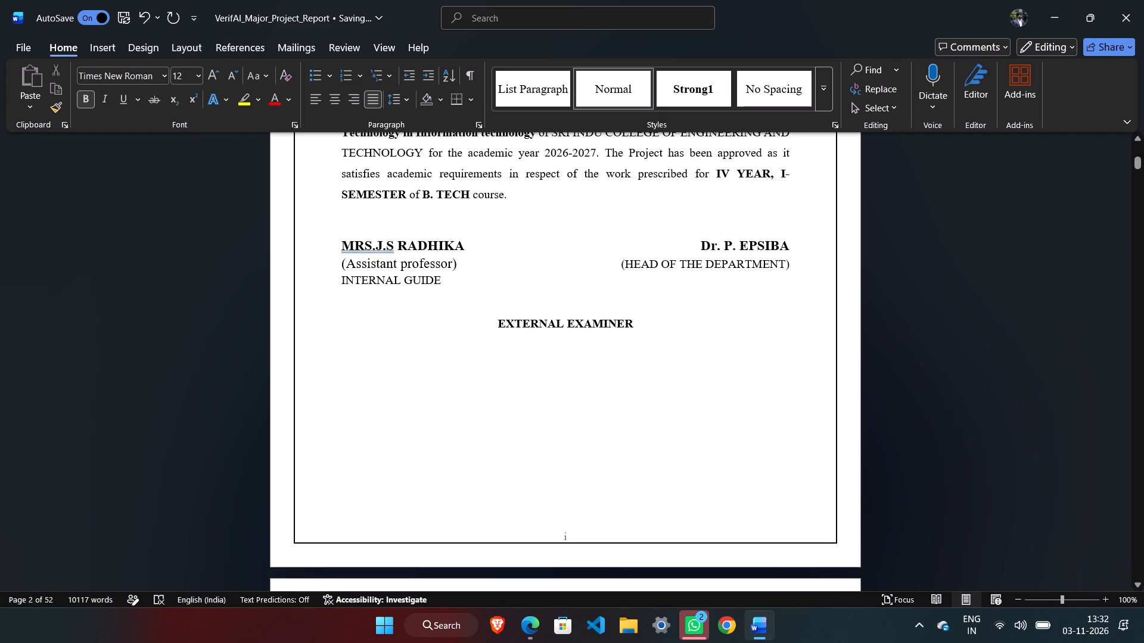
{"action": "left_click", "coordinate": [497, 317]}
{"action": "key", "text": "Return"}
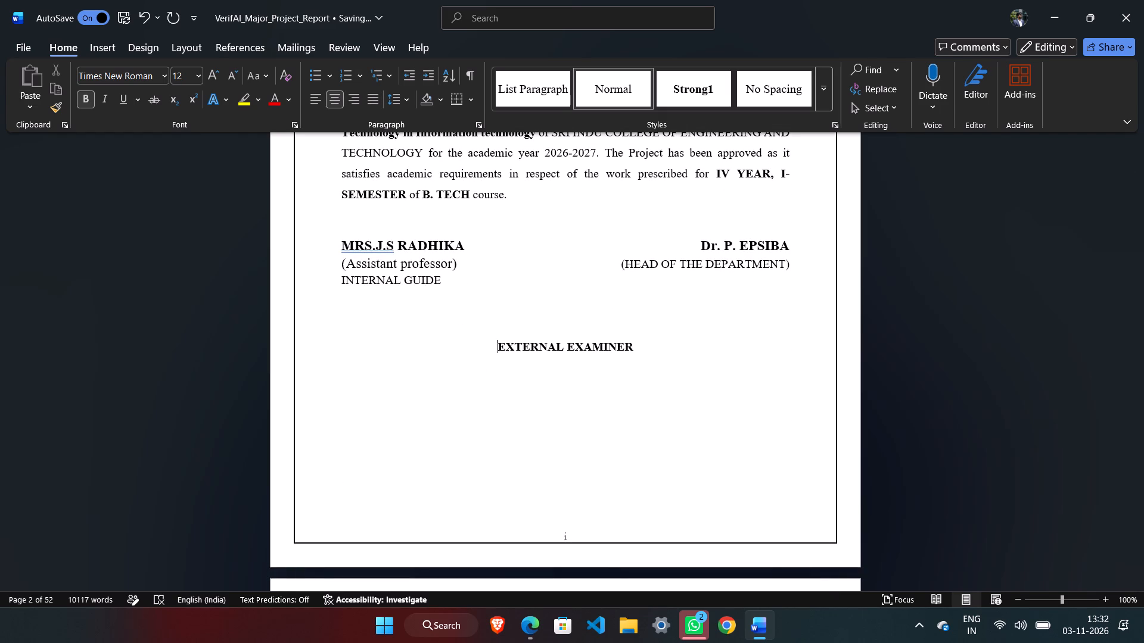
{"action": "scroll", "coordinate": [497, 317], "scroll_direction": "up", "scroll_amount": 1}
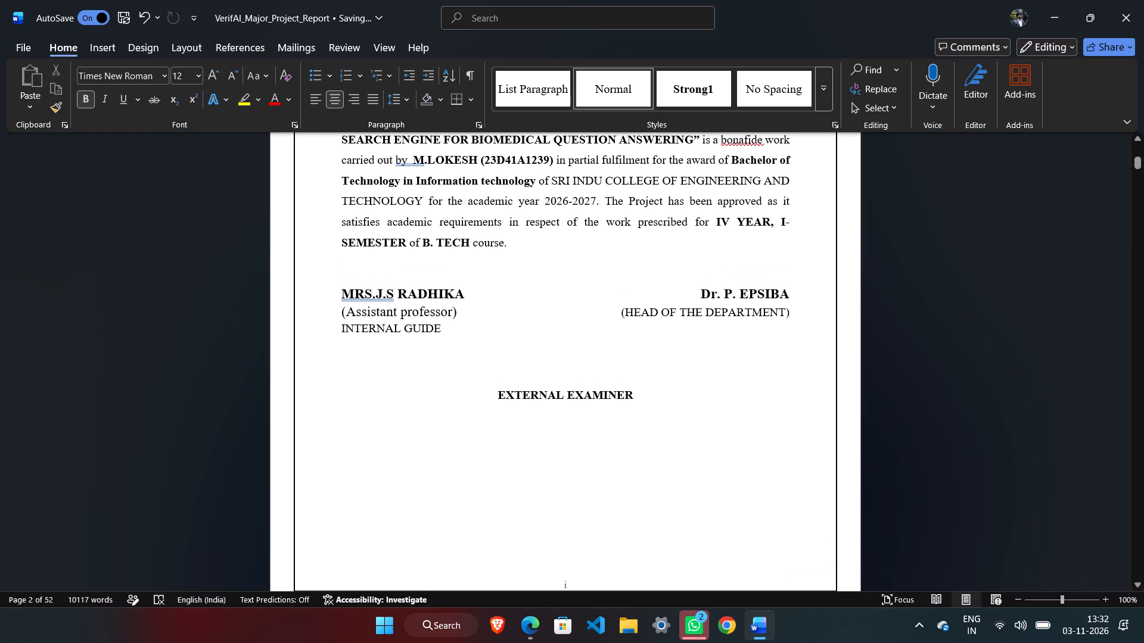
{"action": "key", "text": "BackSpace"}
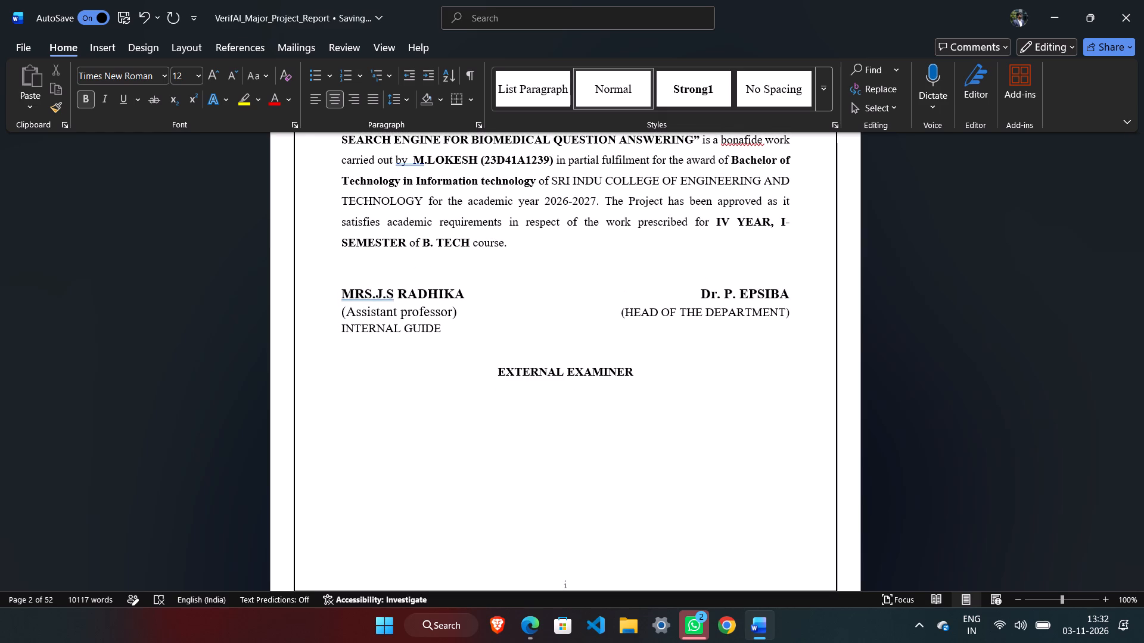
{"action": "key", "text": "Return"}
{"action": "key", "text": "Left"}
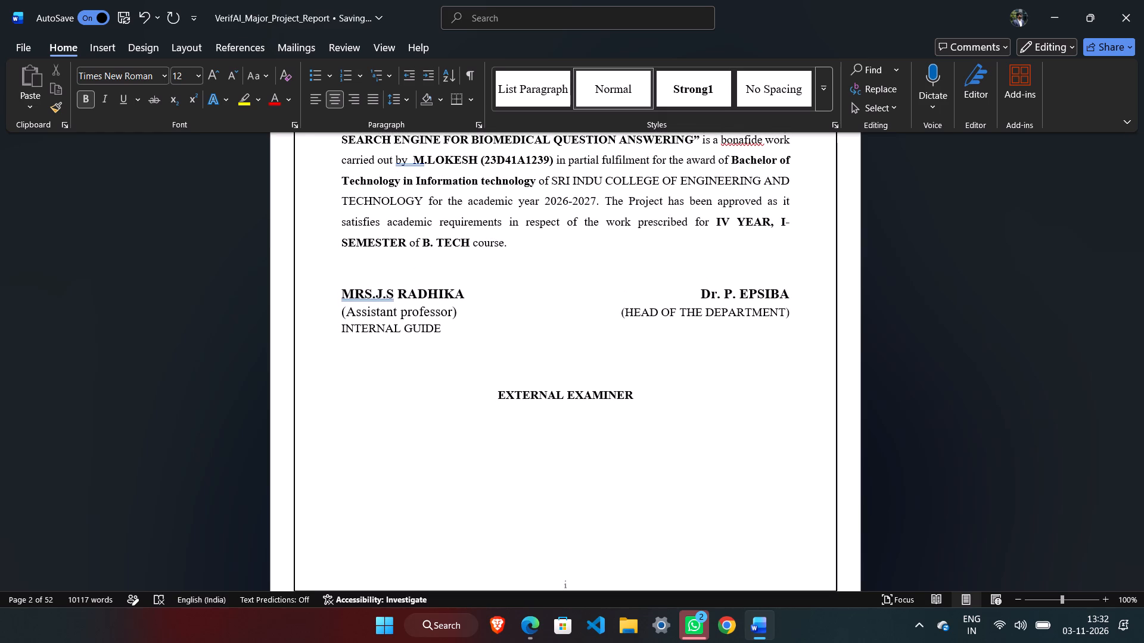
Save a copy of the report as a PDF named "VerifAI_Major_Project_Report39" in the OneDrive Documents folder.
{"action": "left_click", "coordinate": [24, 48]}
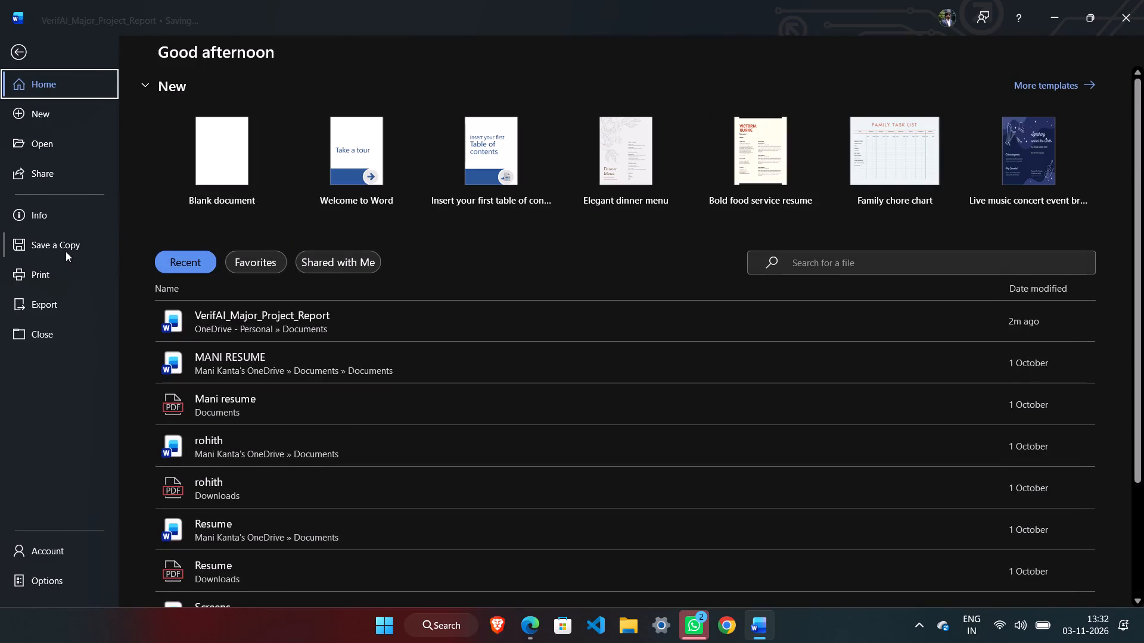
{"action": "left_click", "coordinate": [73, 244]}
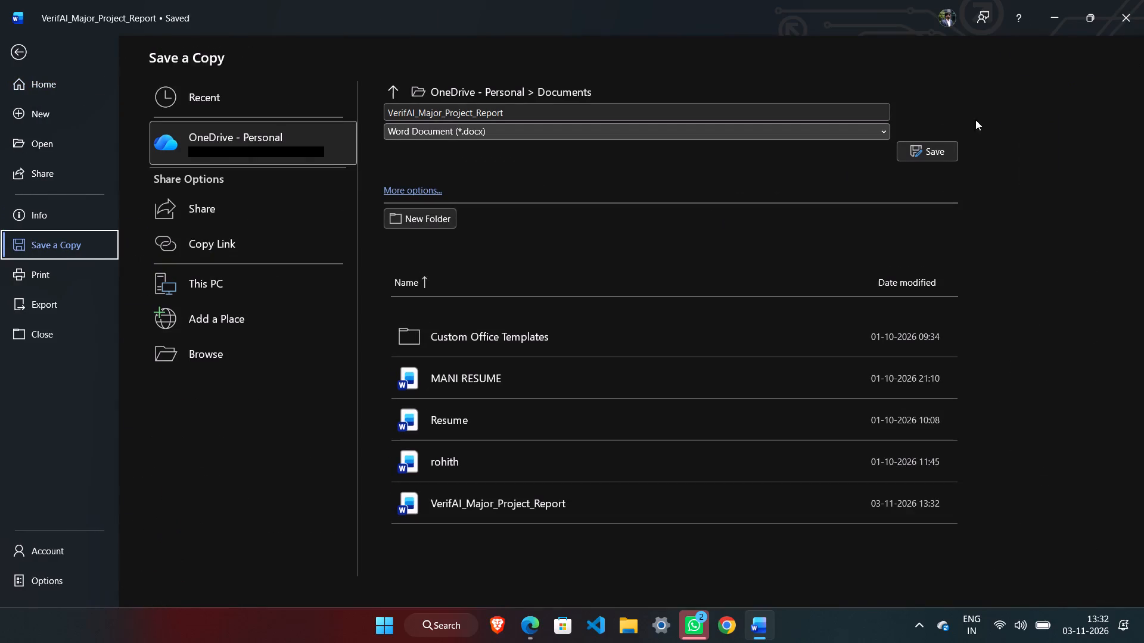
{"action": "left_click", "coordinate": [882, 130]}
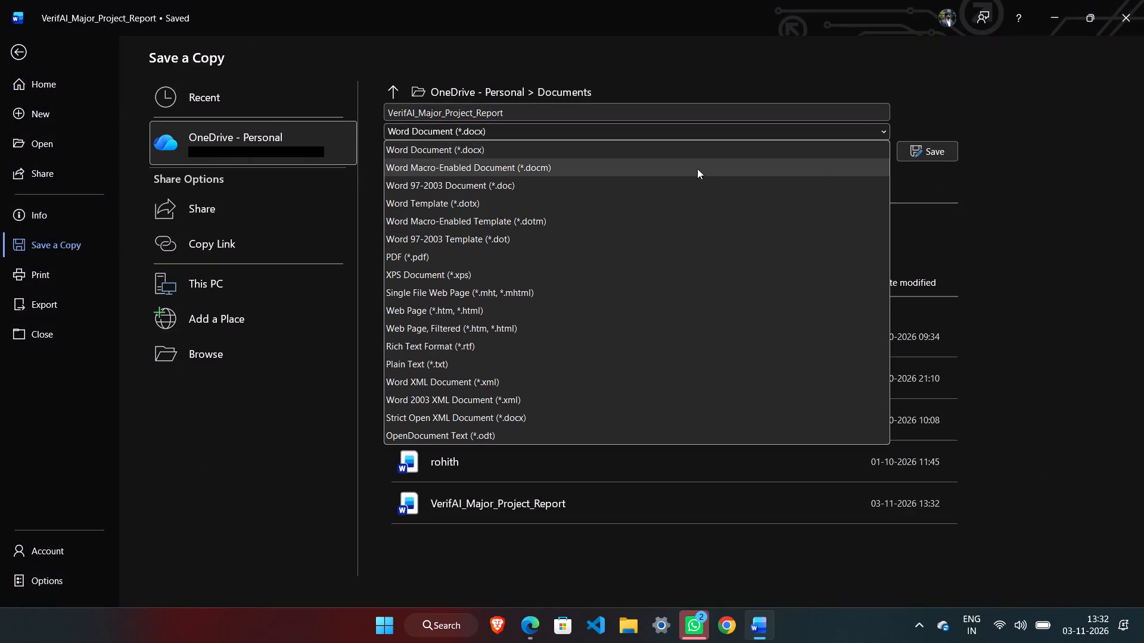
{"action": "left_click", "coordinate": [462, 260]}
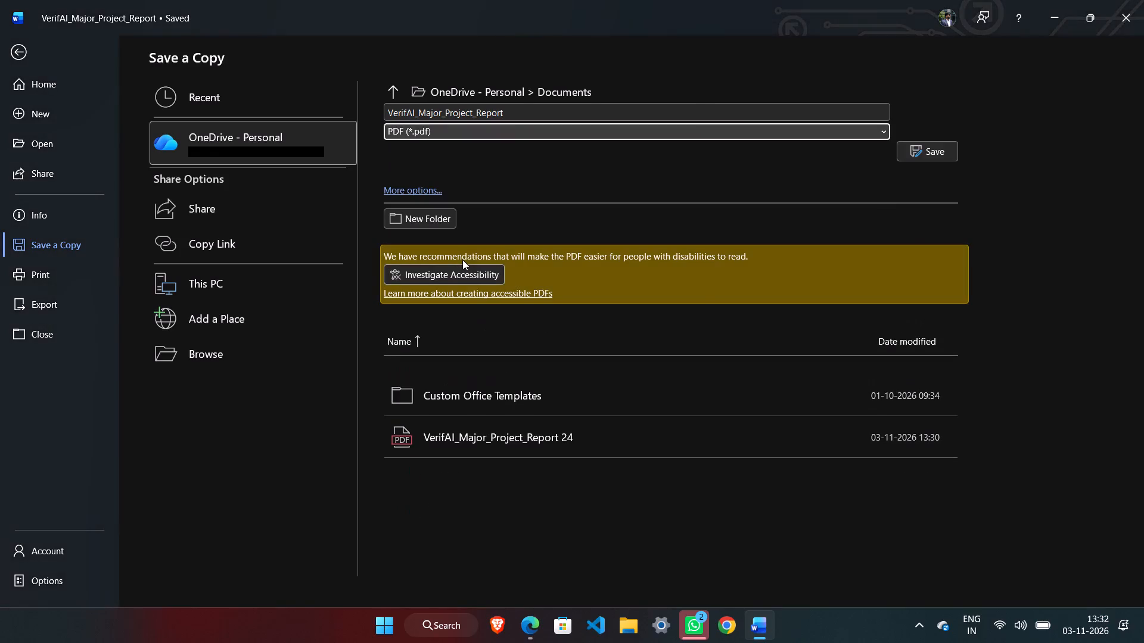
{"action": "left_click", "coordinate": [557, 116]}
{"action": "left_click", "coordinate": [557, 116]}
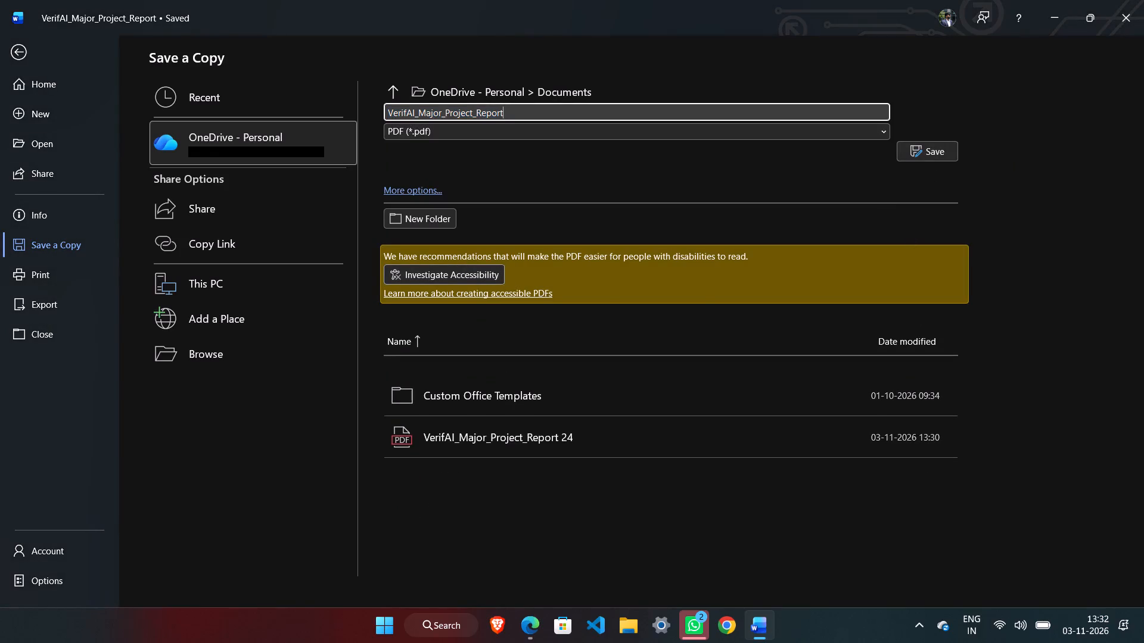
{"action": "type", "text": "39"}
{"action": "left_click", "coordinate": [941, 143]}
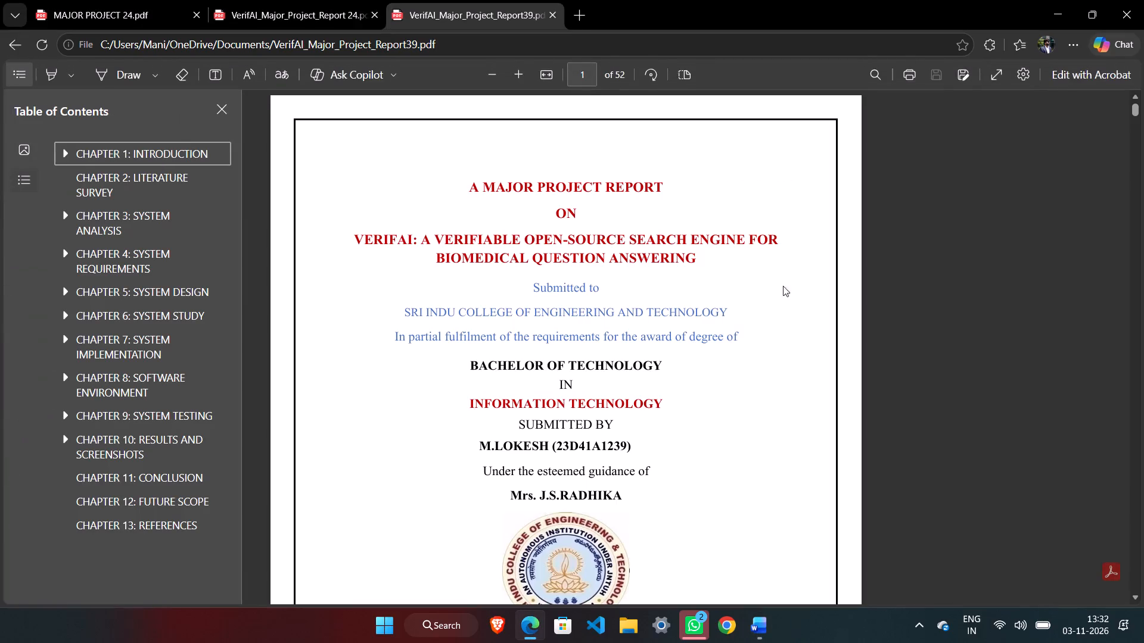
Review the exported PDF's cover and certificate pages for the new student's name, roll number and layout.
{"action": "scroll", "coordinate": [615, 359], "scroll_direction": "down", "scroll_amount": 2}
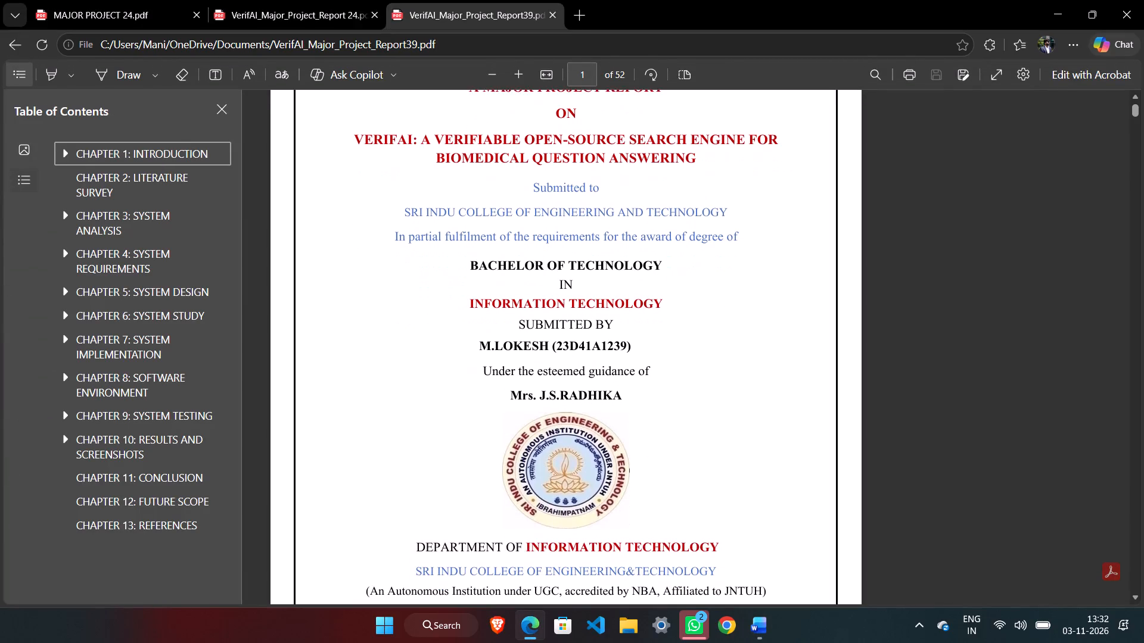
{"action": "scroll", "coordinate": [615, 359], "scroll_direction": "down", "scroll_amount": 3}
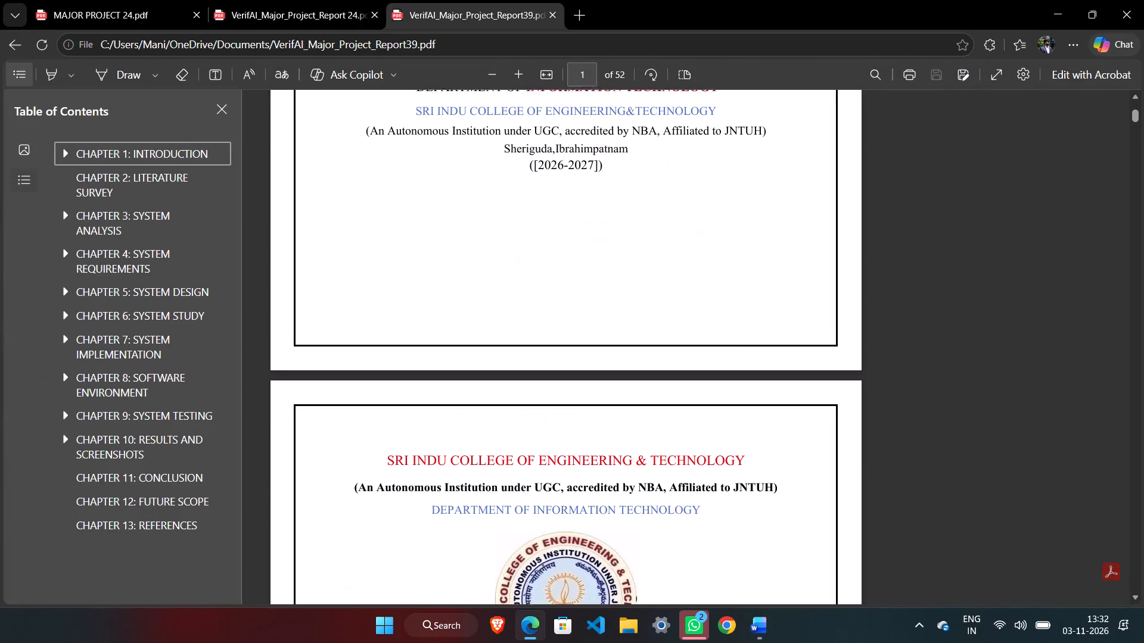
{"action": "scroll", "coordinate": [615, 359], "scroll_direction": "down", "scroll_amount": 4}
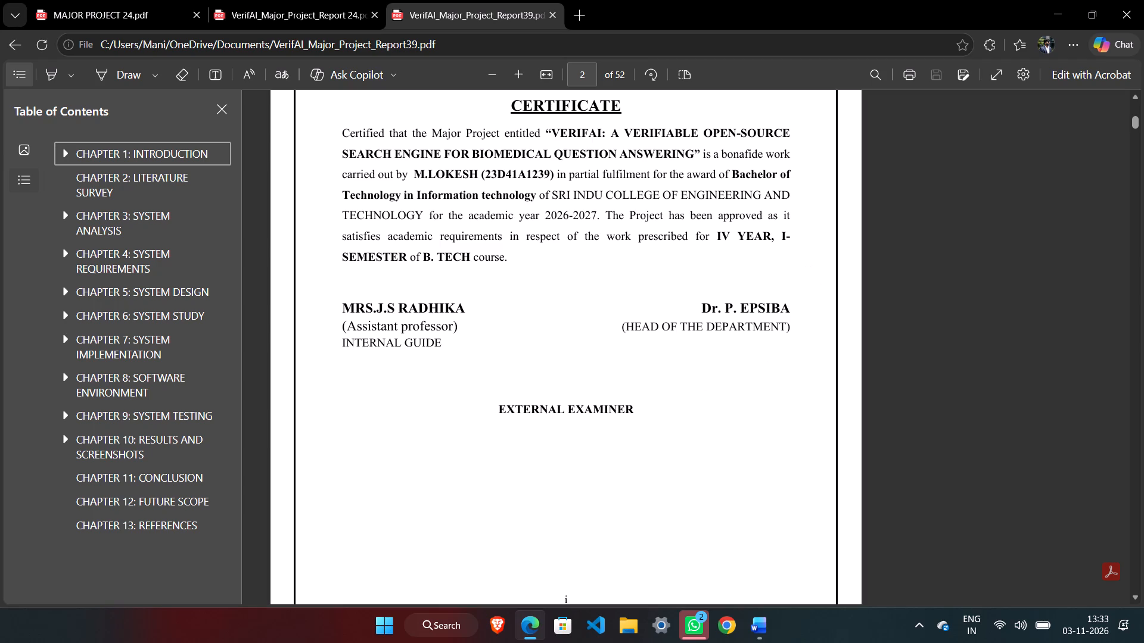
Switch back to Word and close the report document.
{"action": "left_click", "coordinate": [766, 545]}
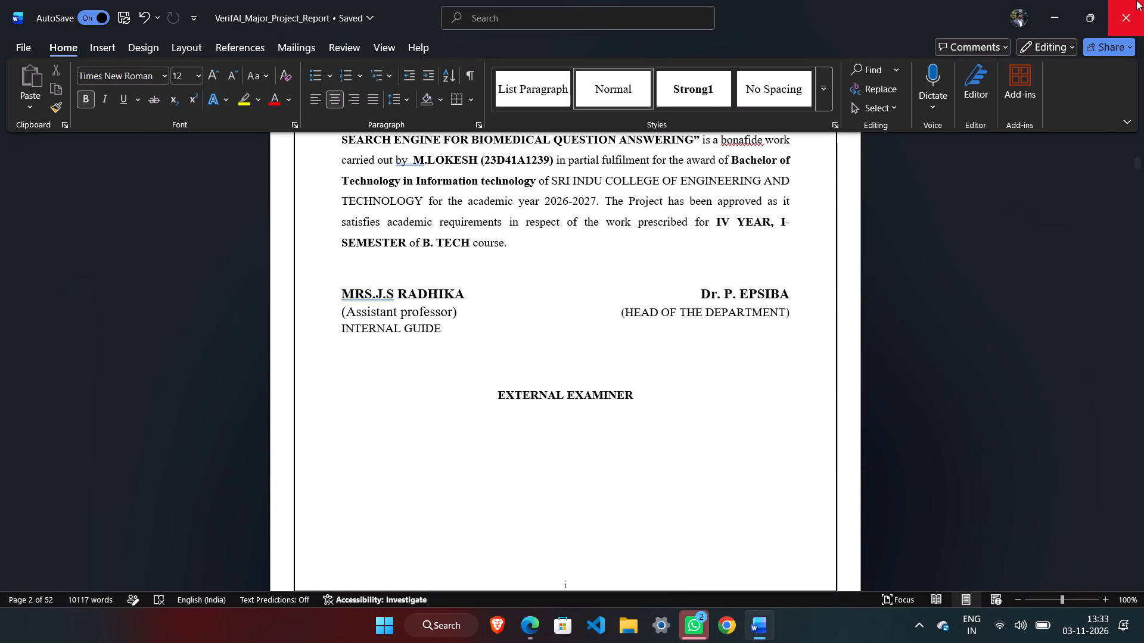
{"action": "left_click", "coordinate": [1124, 24]}
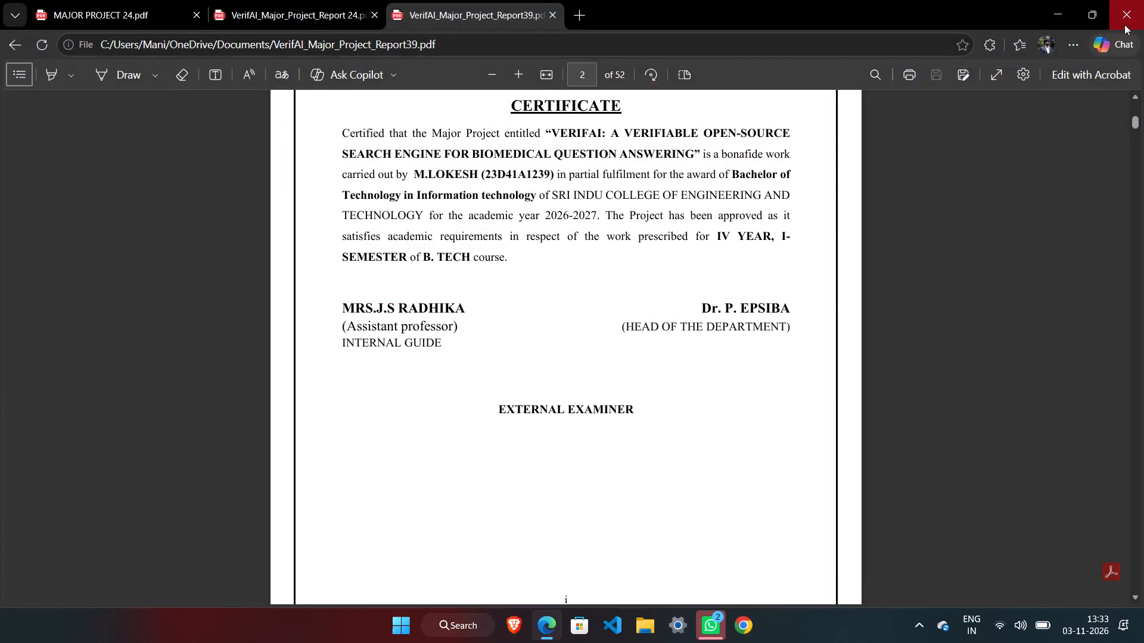
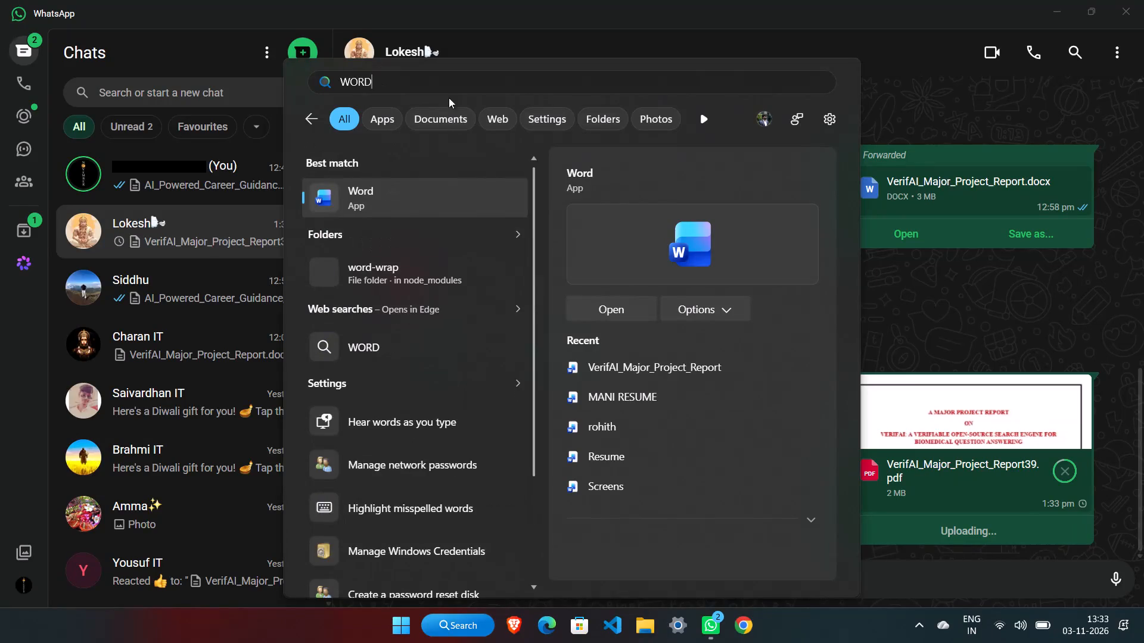
Launch Word and open the recent document VerifAI_Major_Project_Report.
{"action": "left_click", "coordinate": [363, 199]}
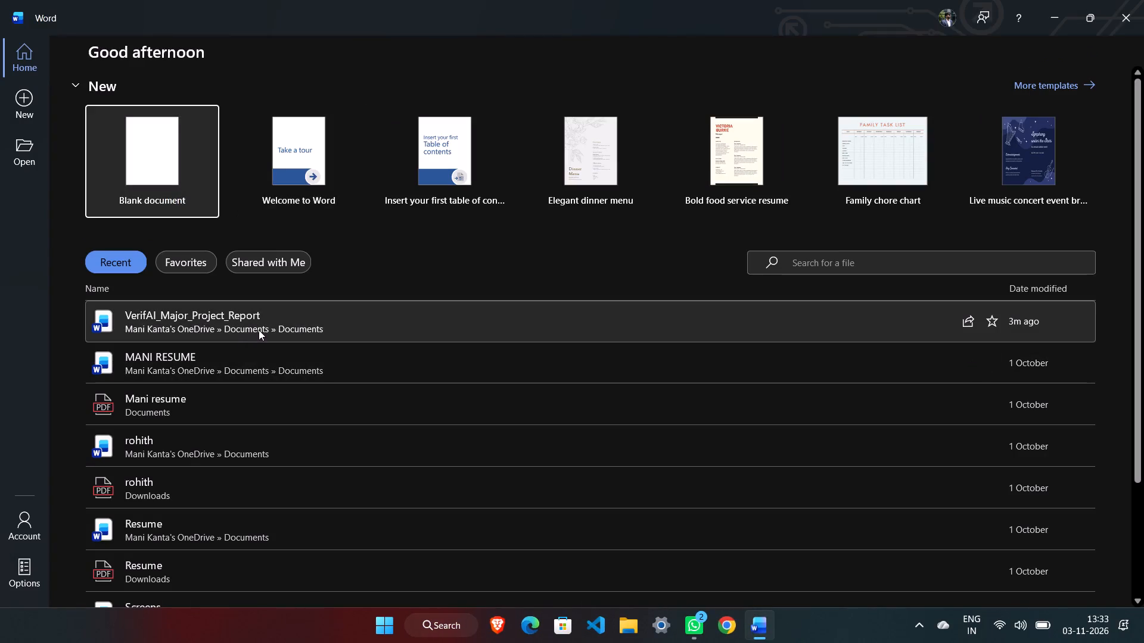
{"action": "left_click", "coordinate": [259, 330]}
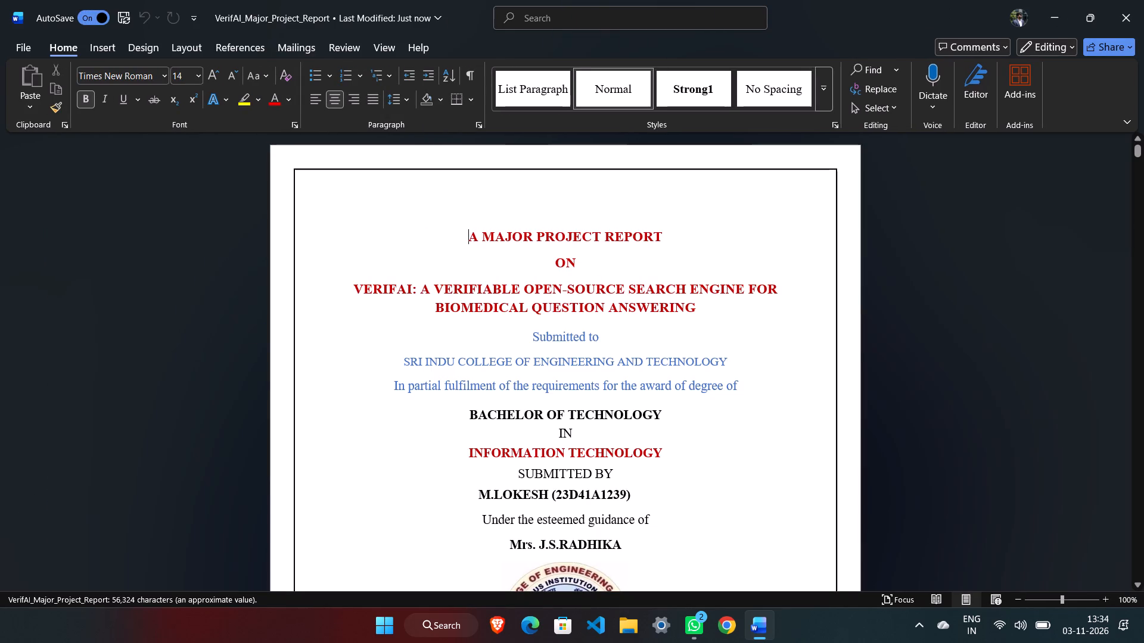
Replace the student name under SUBMITTED BY on the cover page with the student name used on the acknowledgement page.
{"action": "scroll", "coordinate": [553, 395], "scroll_direction": "down", "scroll_amount": 1}
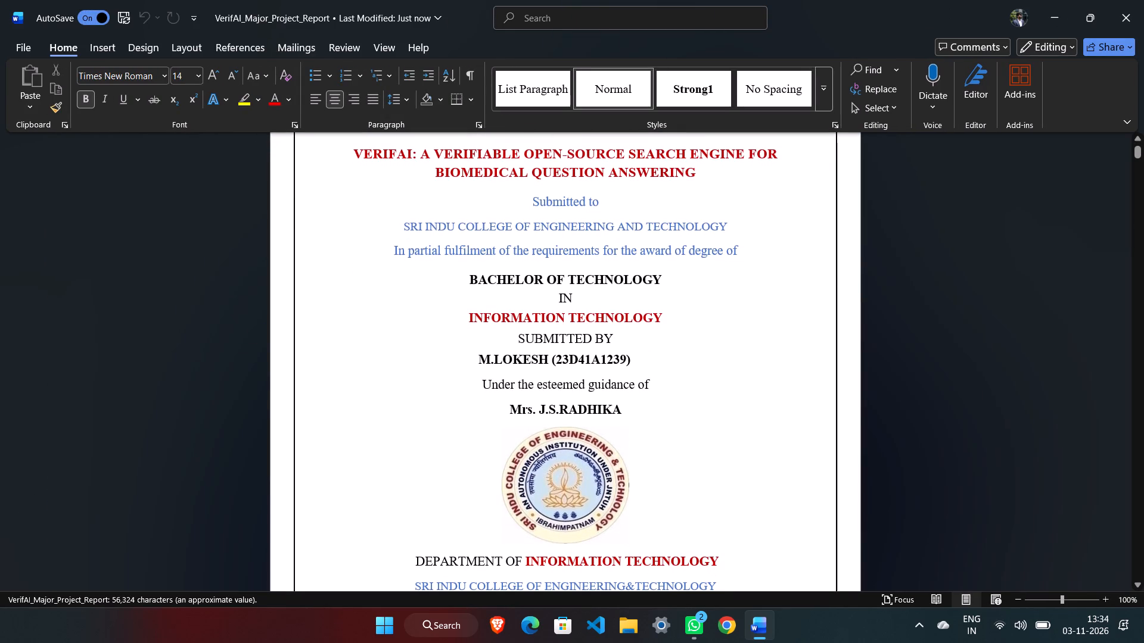
{"action": "scroll", "coordinate": [553, 395], "scroll_direction": "down", "scroll_amount": 1}
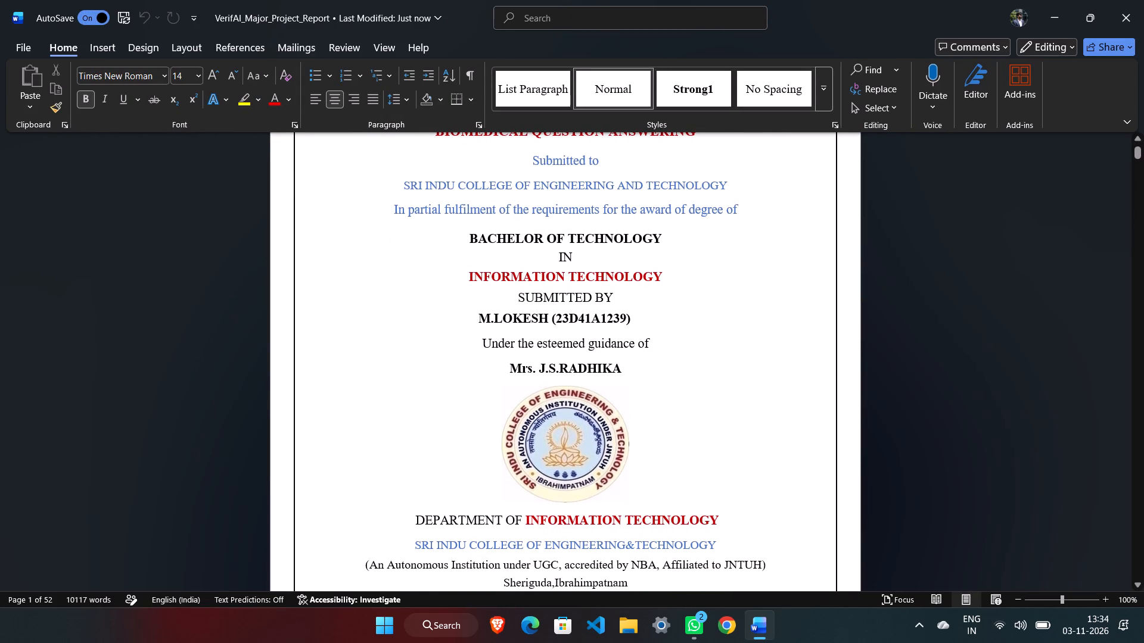
{"action": "left_click", "coordinate": [553, 319]}
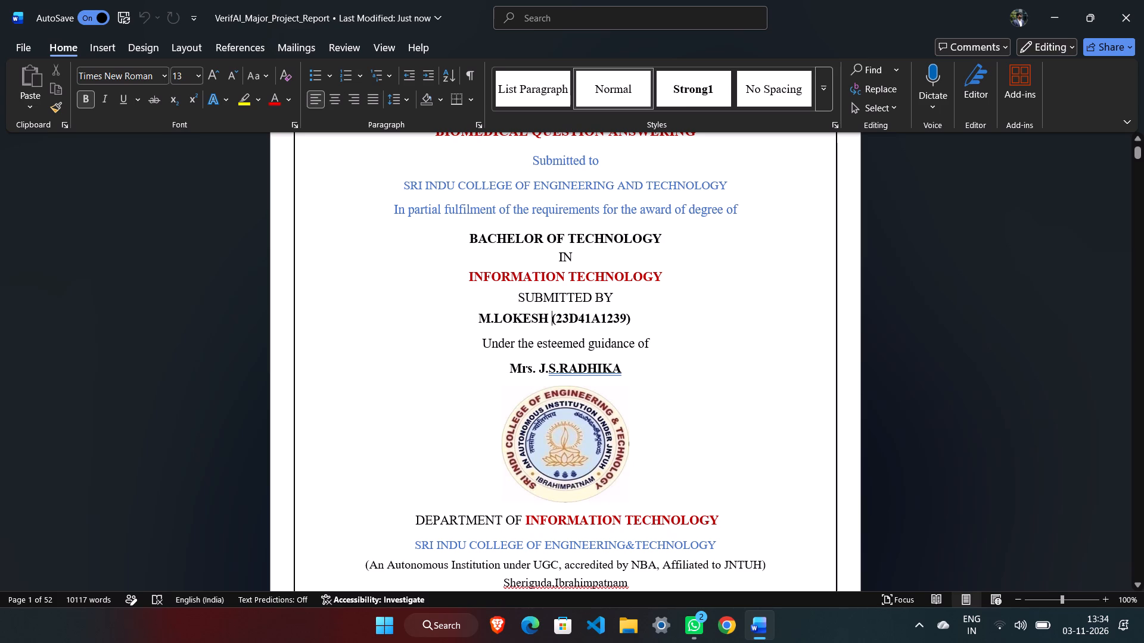
{"action": "key", "text": "BackSpace"}
{"action": "key", "text": "BackSpace"}
{"action": "key", "text": "BackSpace"}
{"action": "key", "text": "BackSpace"}
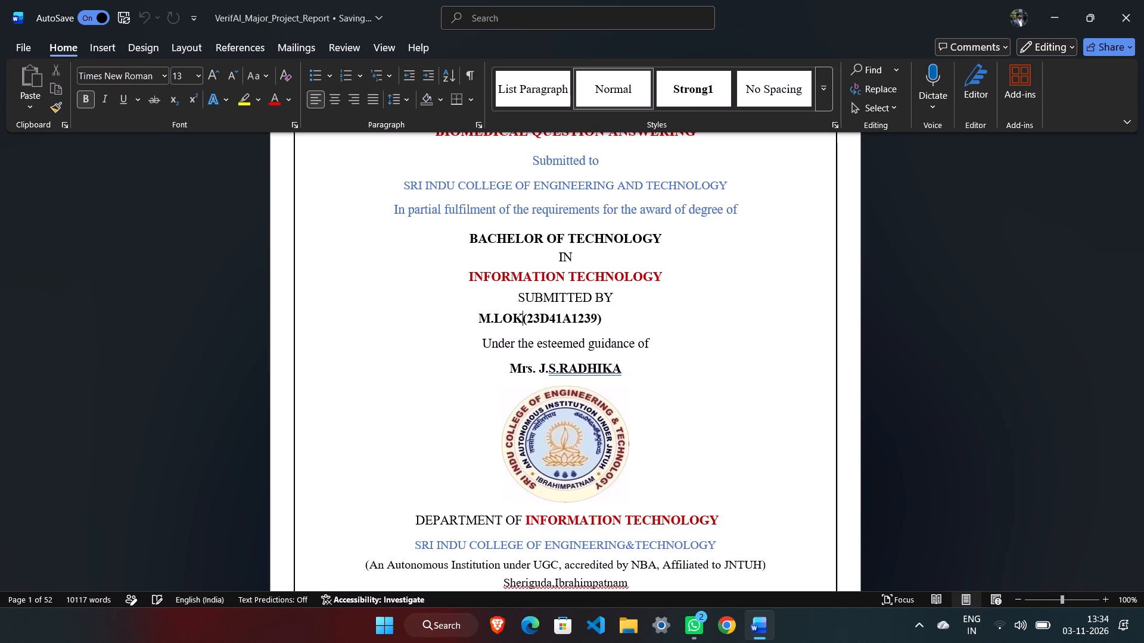
{"action": "key", "text": "BackSpace"}
{"action": "key", "text": "BackSpace"}
{"action": "key", "text": "BackSpace"}
{"action": "key", "text": "BackSpace"}
{"action": "key", "text": "BackSpace"}
{"action": "key", "text": "g"}
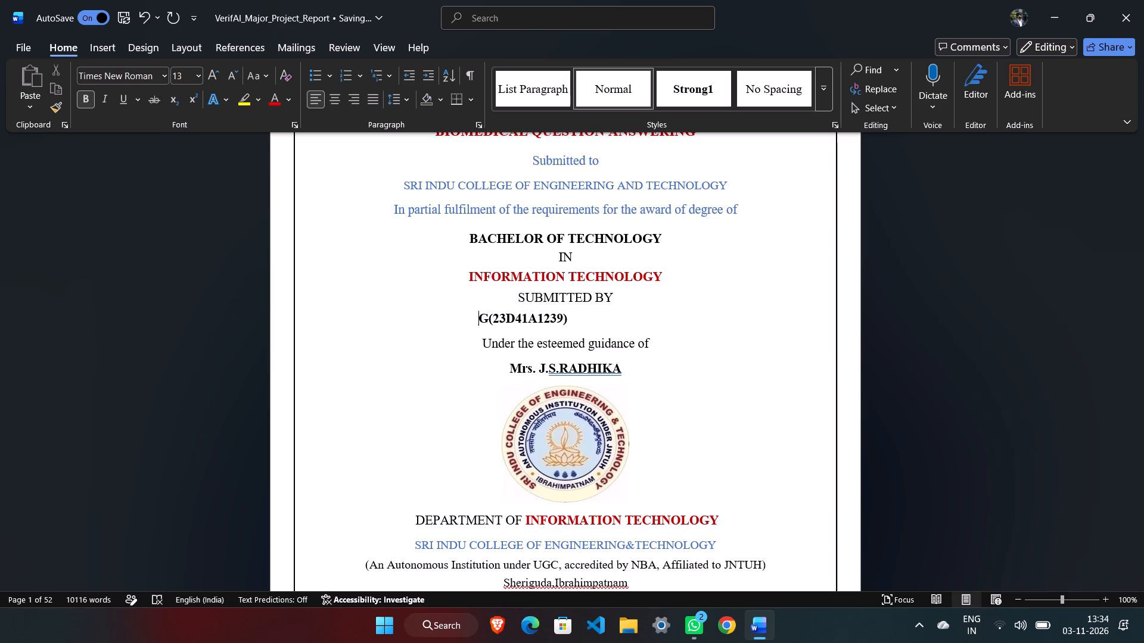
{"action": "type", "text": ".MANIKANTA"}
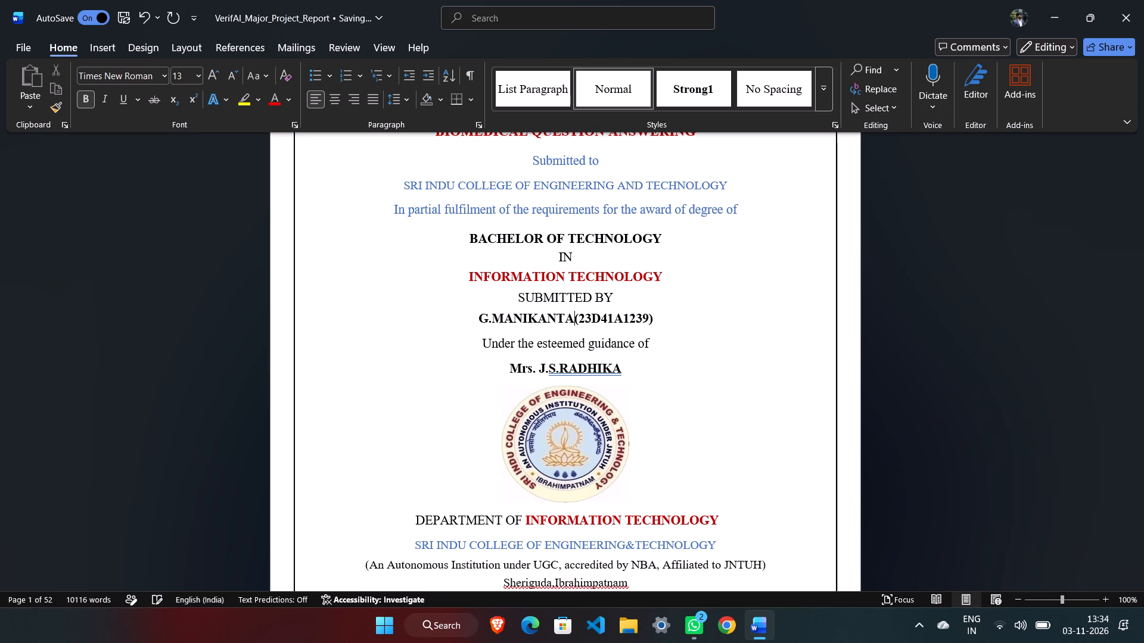
Change the last two digits of the cover page's roll number to 24.
{"action": "left_click", "coordinate": [649, 321]}
{"action": "key", "text": "BackSpace"}
{"action": "key", "text": "BackSpace"}
{"action": "type", "text": "24"}
Check the certificate, declaration and acknowledgement pages for the student name and roll number they carry.
{"action": "scroll", "coordinate": [649, 321], "scroll_direction": "down", "scroll_amount": 1}
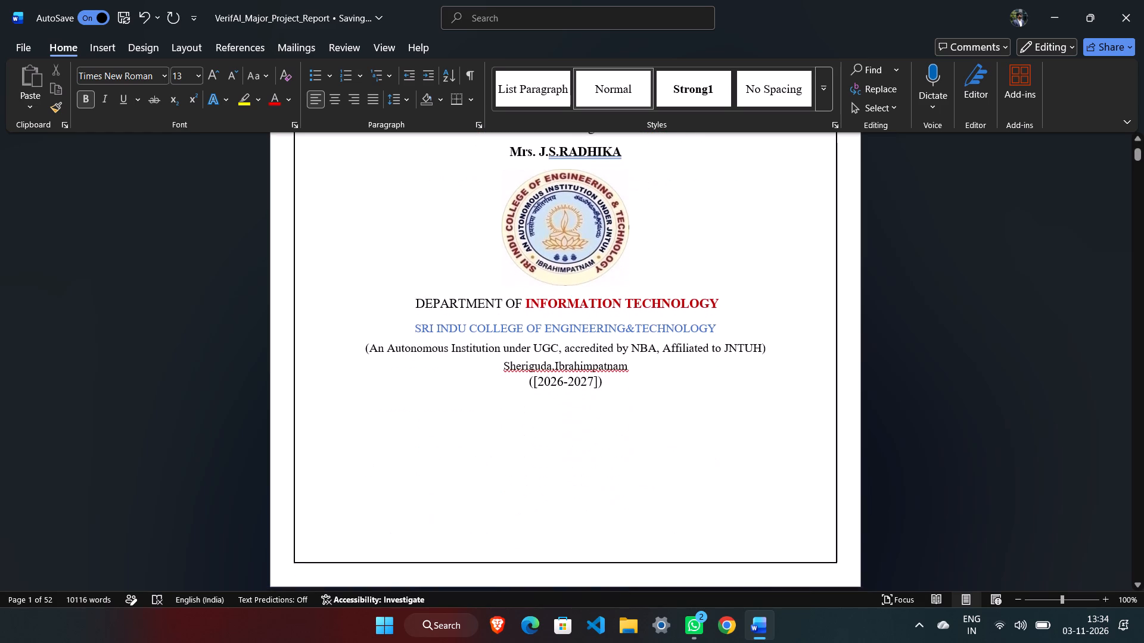
{"action": "scroll", "coordinate": [649, 321], "scroll_direction": "down", "scroll_amount": 4}
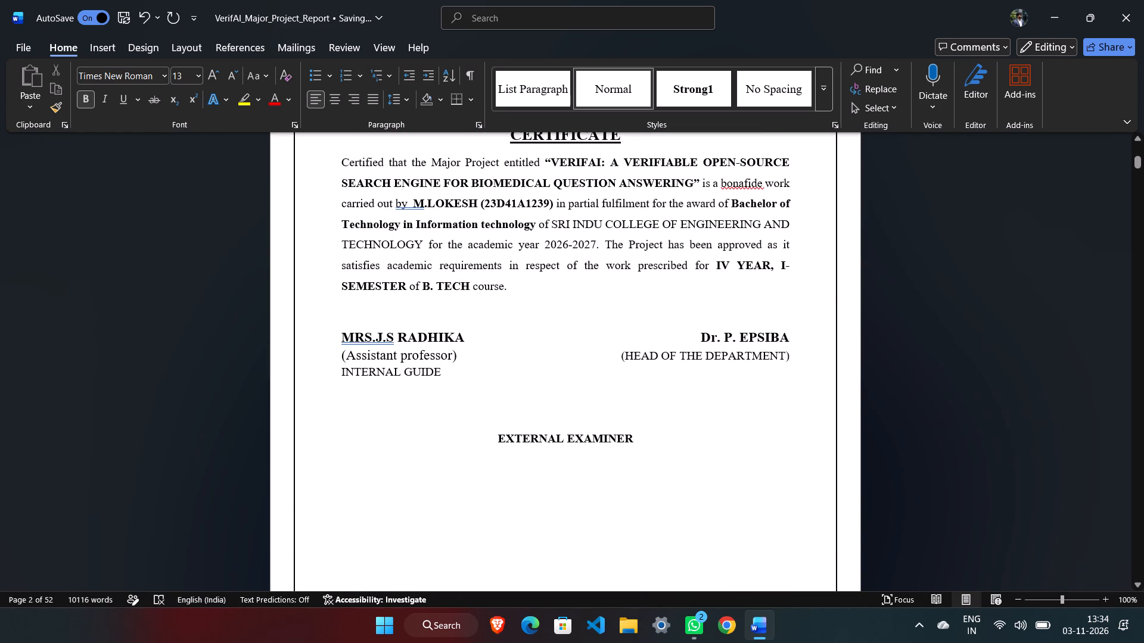
{"action": "left_click", "coordinate": [499, 436]}
{"action": "scroll", "coordinate": [483, 332], "scroll_direction": "up", "scroll_amount": 3}
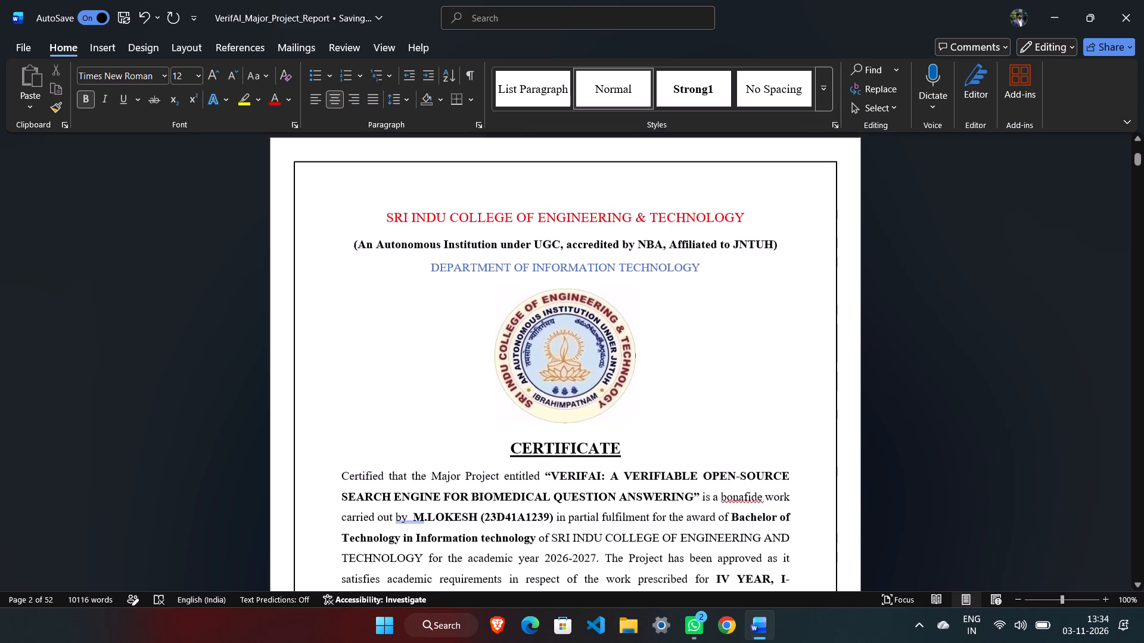
{"action": "scroll", "coordinate": [483, 332], "scroll_direction": "down", "scroll_amount": 5}
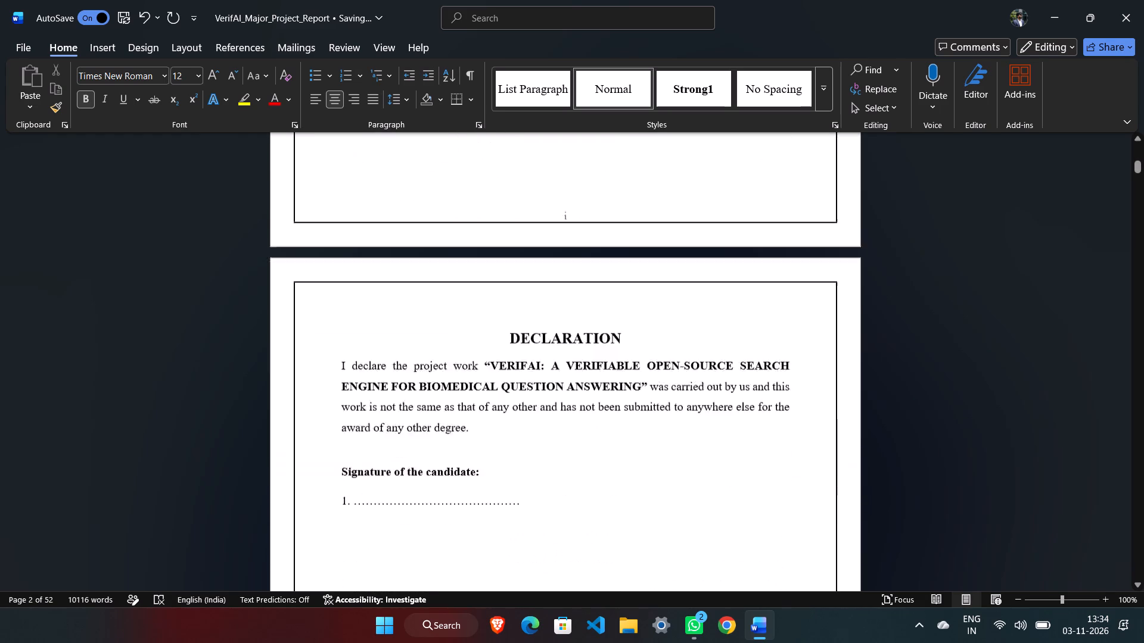
{"action": "scroll", "coordinate": [483, 332], "scroll_direction": "down", "scroll_amount": 3}
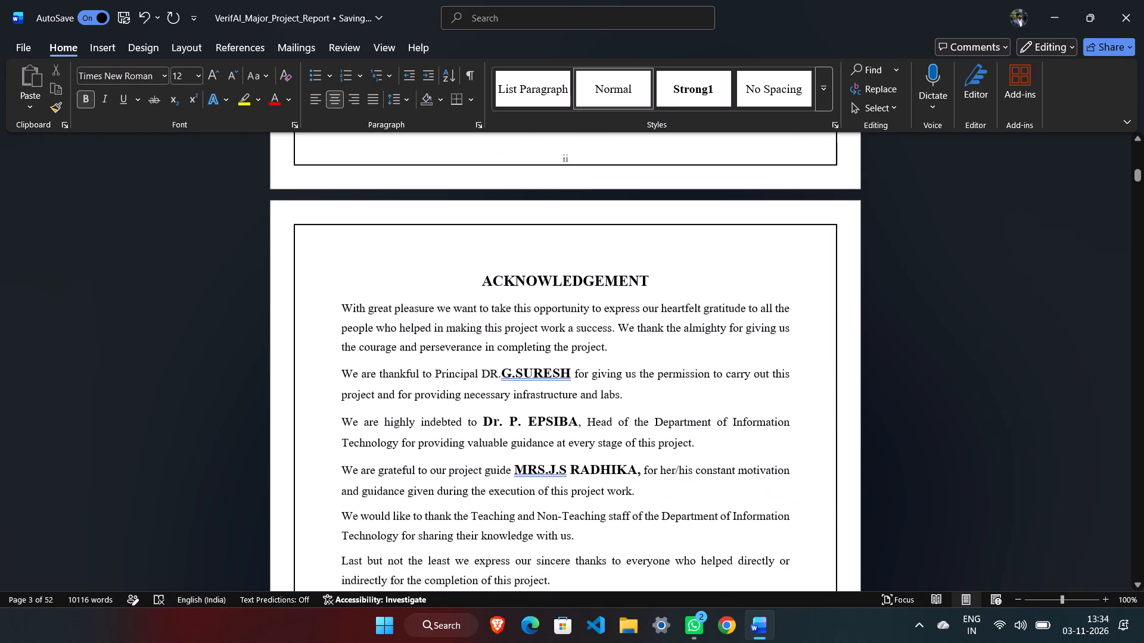
{"action": "scroll", "coordinate": [483, 332], "scroll_direction": "down", "scroll_amount": 1}
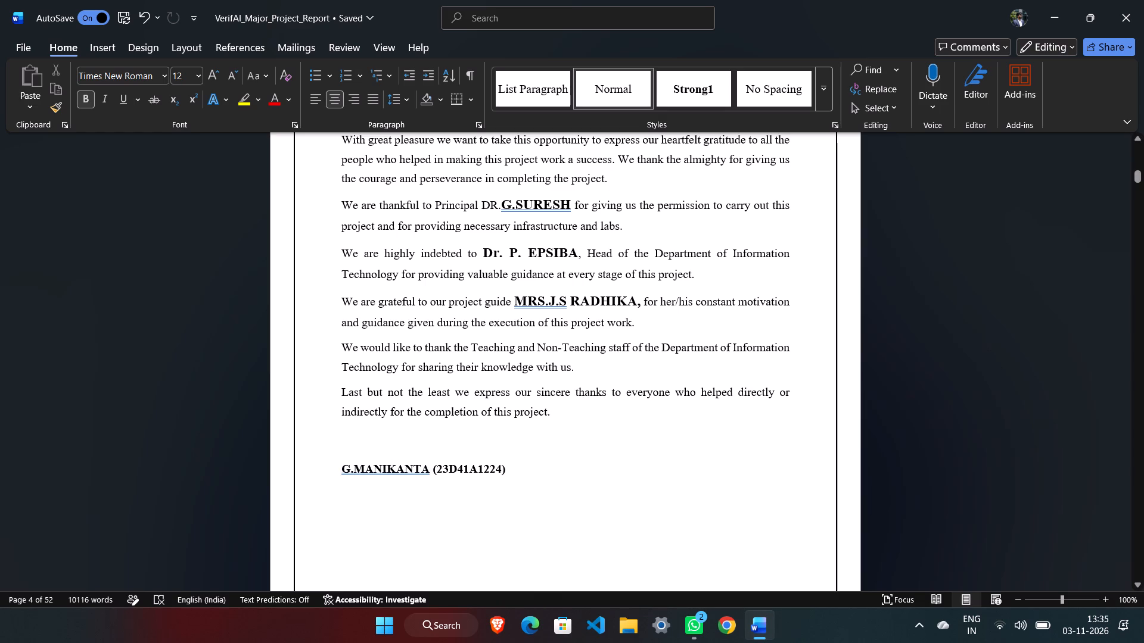
Replace the student name after "carried out by" on the certificate page with the name used on the cover page.
{"action": "scroll", "coordinate": [495, 445], "scroll_direction": "up", "scroll_amount": 4}
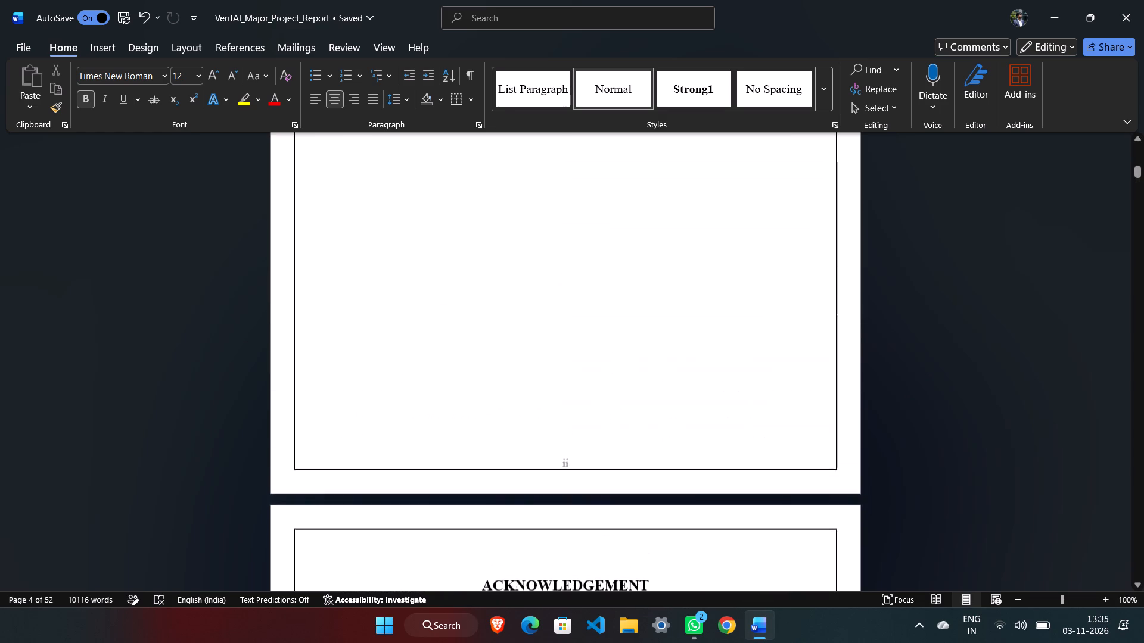
{"action": "scroll", "coordinate": [495, 445], "scroll_direction": "up", "scroll_amount": 5}
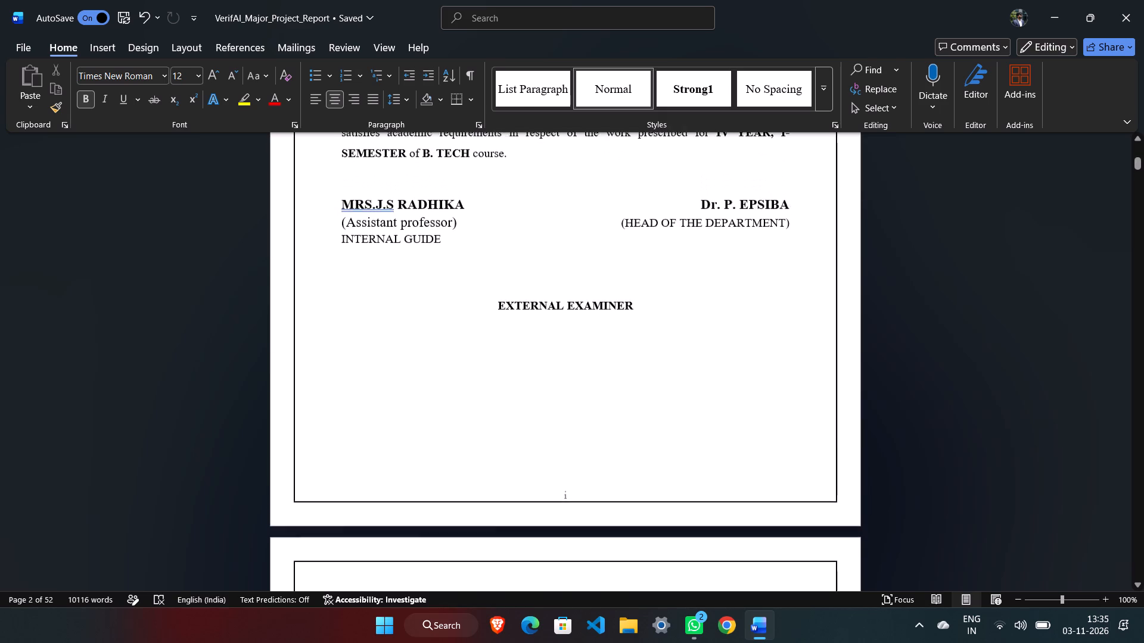
{"action": "scroll", "coordinate": [495, 445], "scroll_direction": "up", "scroll_amount": 3}
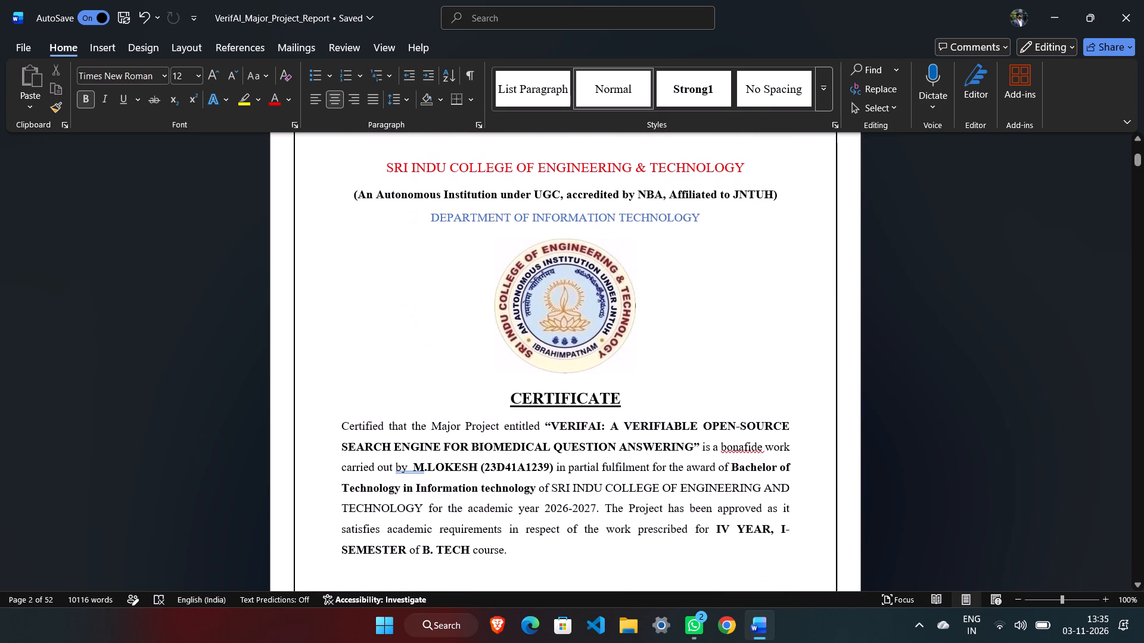
{"action": "left_click", "coordinate": [480, 471]}
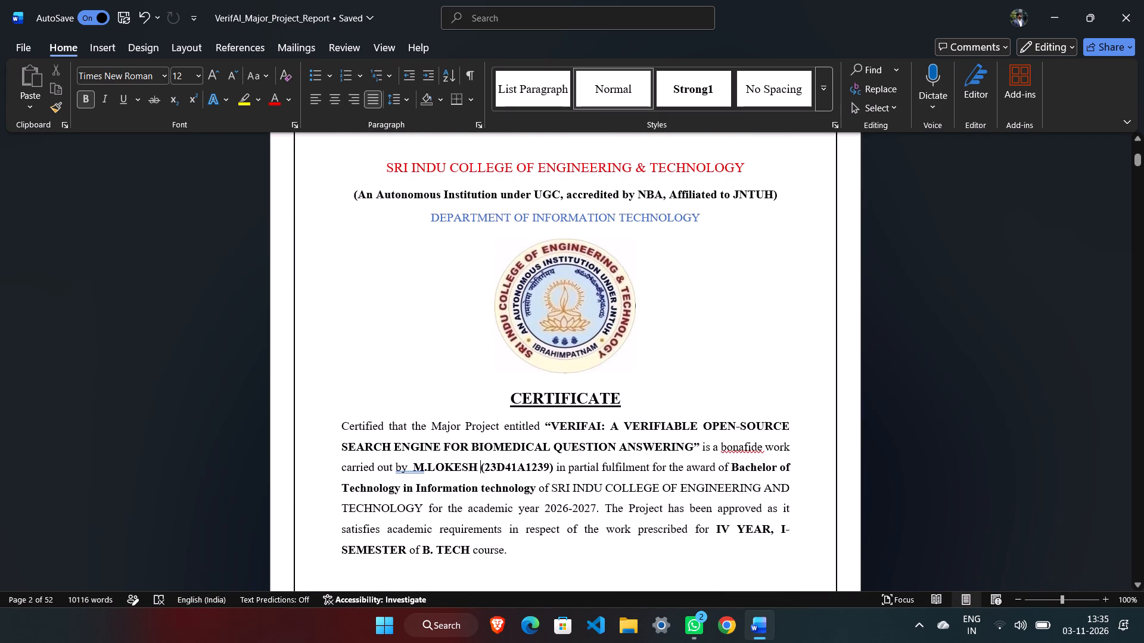
{"action": "key", "text": "BackSpace"}
{"action": "key", "text": "BackSpace"}
{"action": "key", "text": "BackSpace"}
{"action": "key", "text": "BackSpace"}
{"action": "key", "text": "BackSpace"}
{"action": "key", "text": "BackSpace"}
{"action": "key", "text": "BackSpace"}
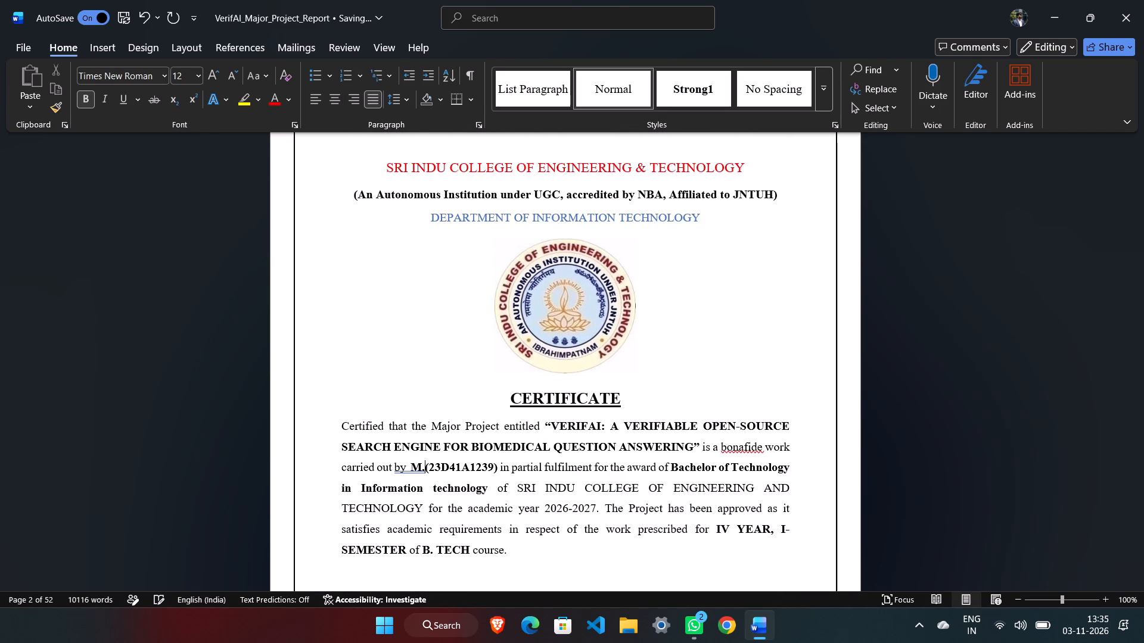
{"action": "key", "text": "BackSpace"}
{"action": "key", "text": "BackSpace"}
{"action": "key", "text": "g"}
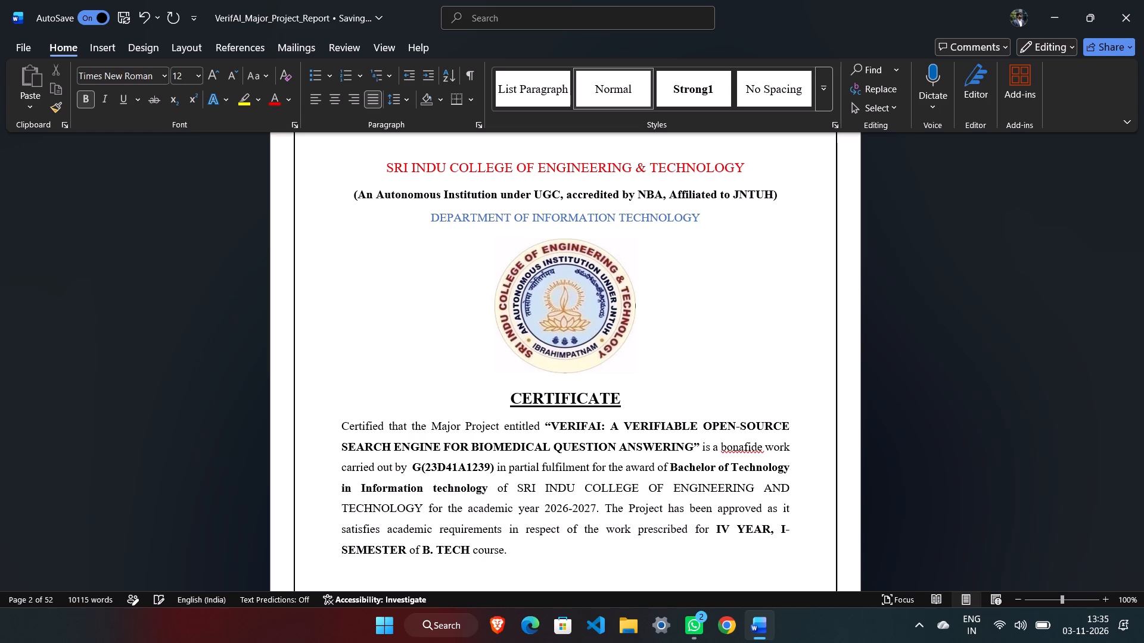
{"action": "key", "text": "period"}
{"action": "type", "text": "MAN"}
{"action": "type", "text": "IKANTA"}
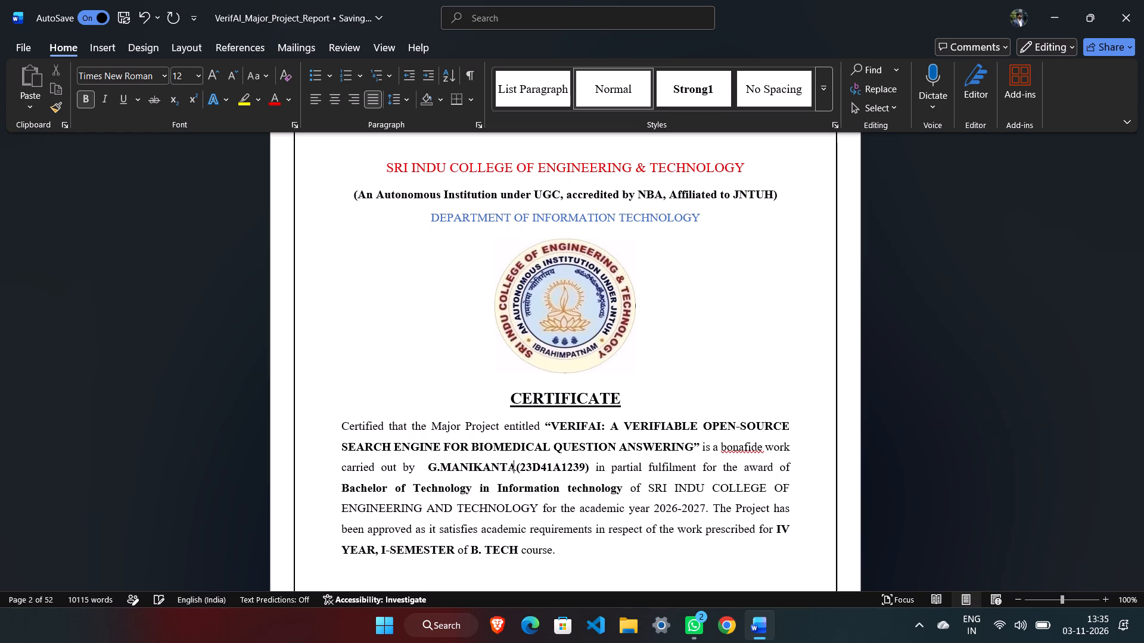
Change the last two digits of the certificate page's roll number to 24.
{"action": "left_click", "coordinate": [584, 468]}
{"action": "key", "text": "BackSpace"}
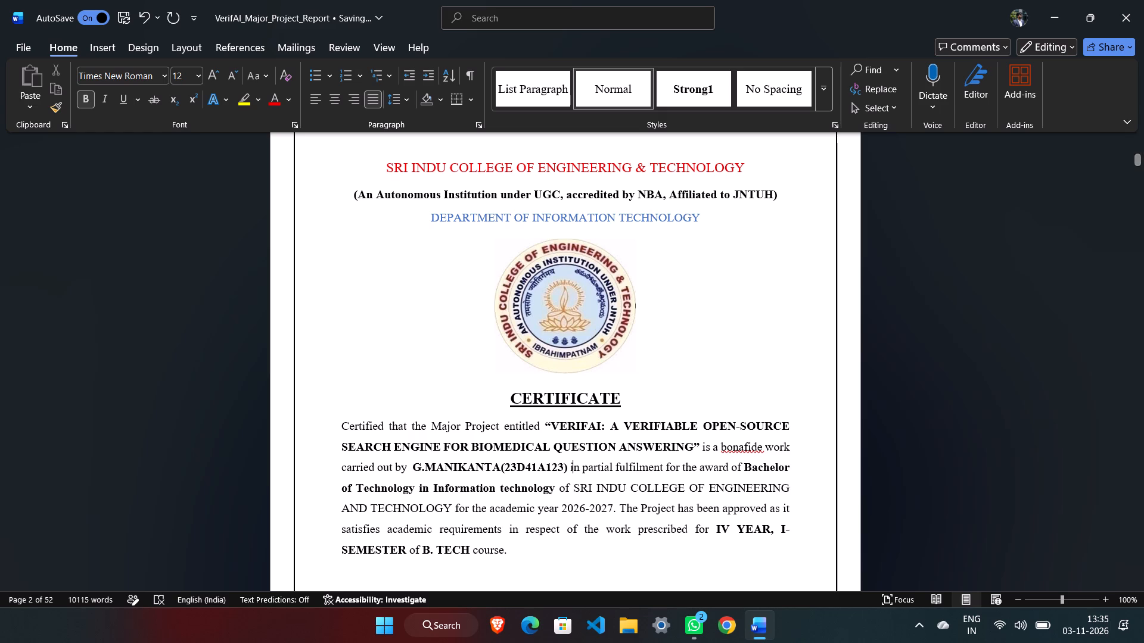
{"action": "key", "text": "BackSpace"}
{"action": "type", "text": "24"}
Review the certificate page's layout and the following pages through to the student details ending the acknowledgement.
{"action": "scroll", "coordinate": [584, 468], "scroll_direction": "down", "scroll_amount": 2}
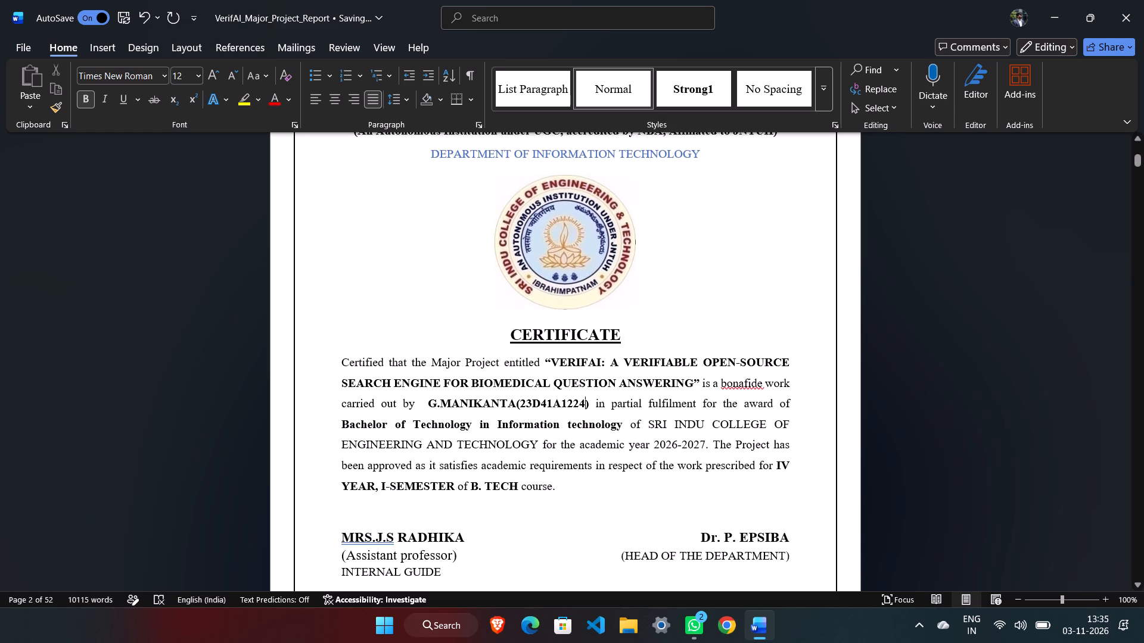
{"action": "scroll", "coordinate": [584, 468], "scroll_direction": "down", "scroll_amount": 1}
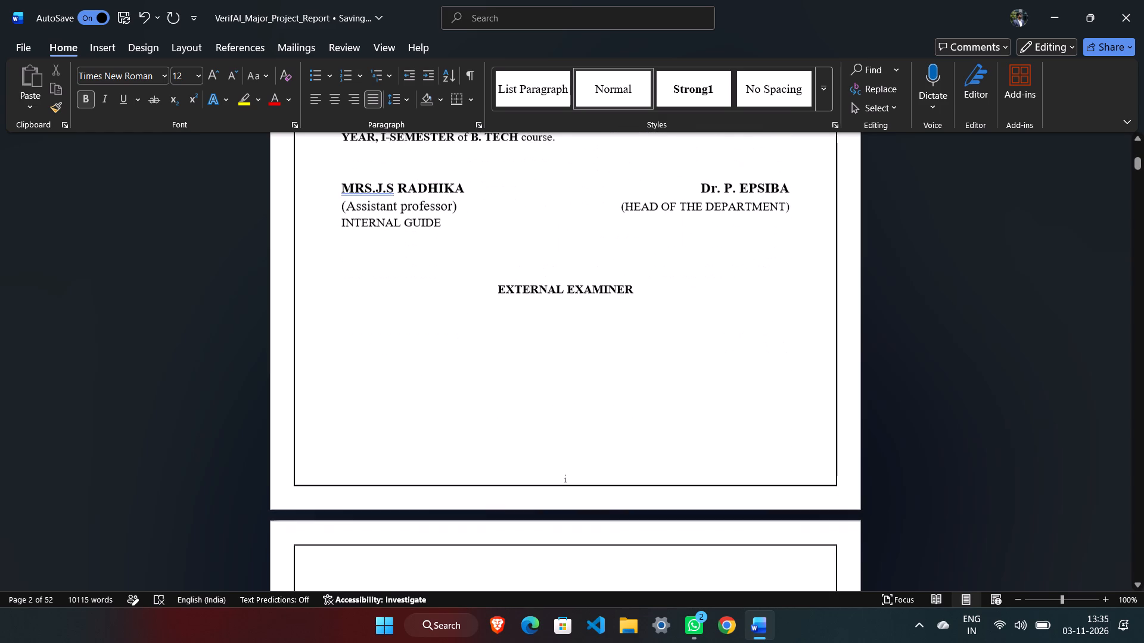
{"action": "scroll", "coordinate": [584, 468], "scroll_direction": "down", "scroll_amount": 5}
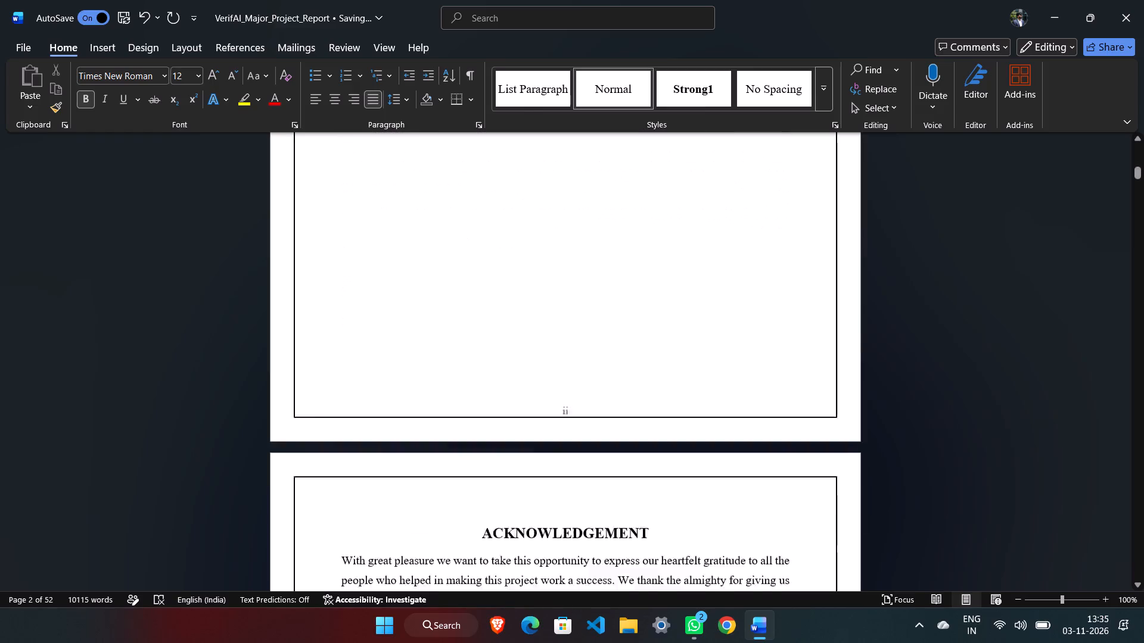
{"action": "scroll", "coordinate": [584, 468], "scroll_direction": "down", "scroll_amount": 3}
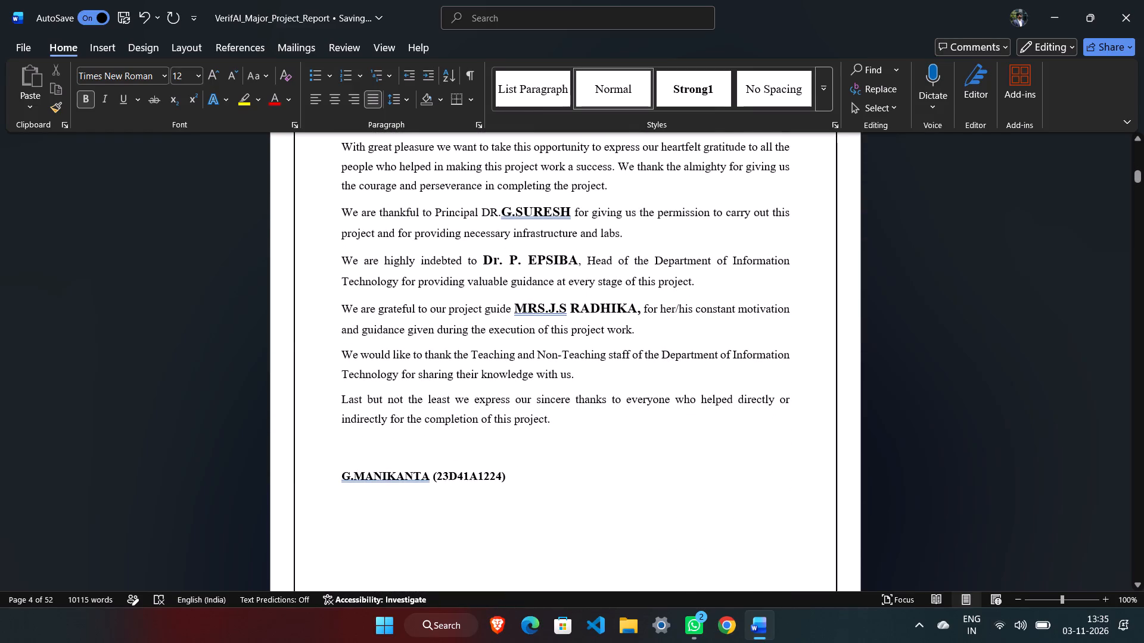
Start saving a copy of the report in the OneDrive Documents folder and open its file name for editing.
{"action": "left_click", "coordinate": [20, 46]}
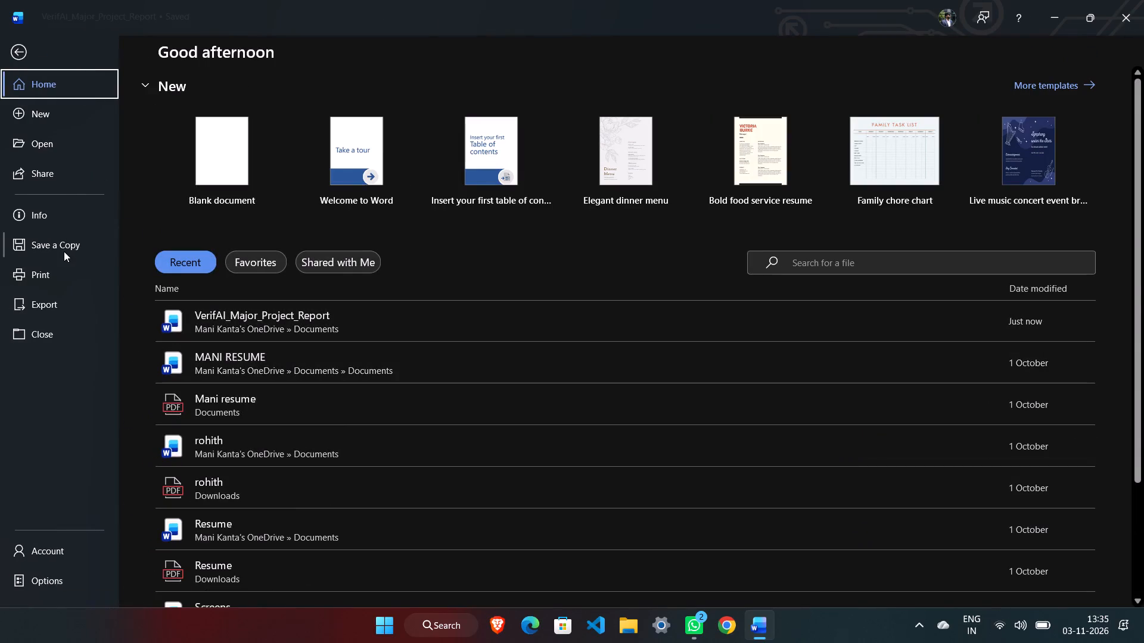
{"action": "left_click", "coordinate": [64, 251]}
{"action": "left_click", "coordinate": [548, 115]}
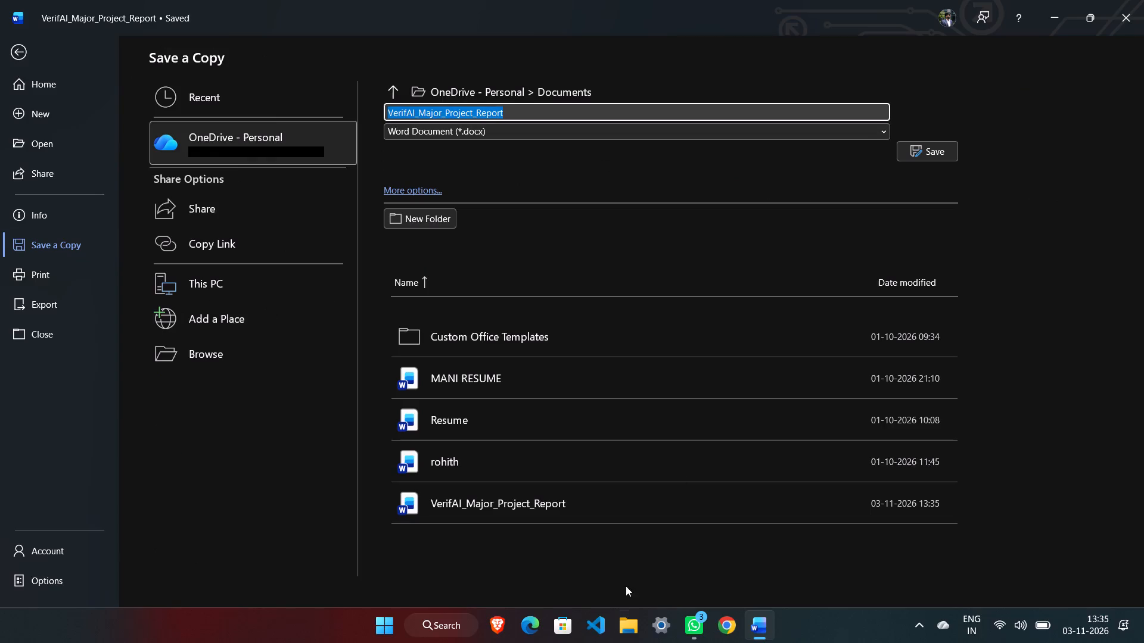
Switch to File Explorer and delete the PDF "VerifAI_Major_Project_Report 24" from the Documents folder.
{"action": "left_click", "coordinate": [634, 626]}
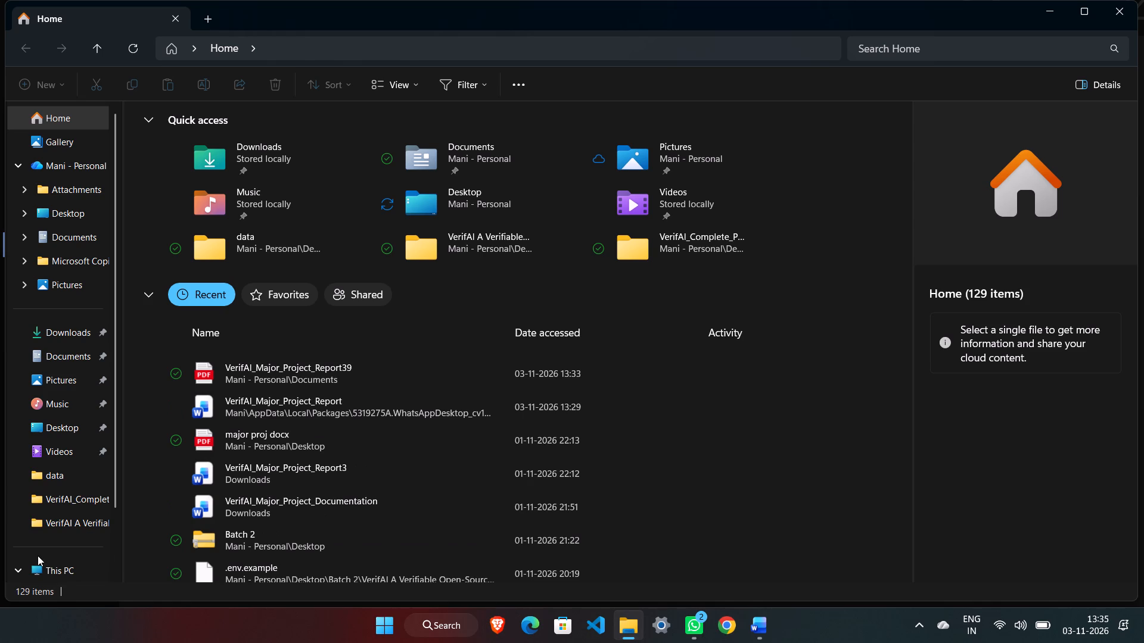
{"action": "left_click", "coordinate": [79, 364]}
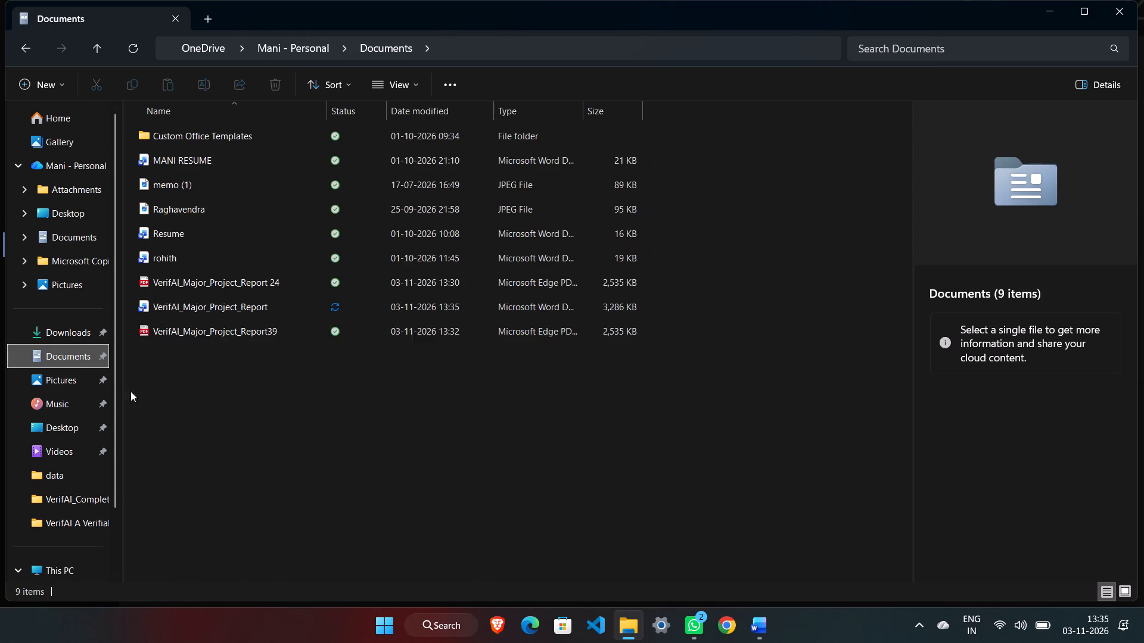
{"action": "left_click", "coordinate": [257, 279]}
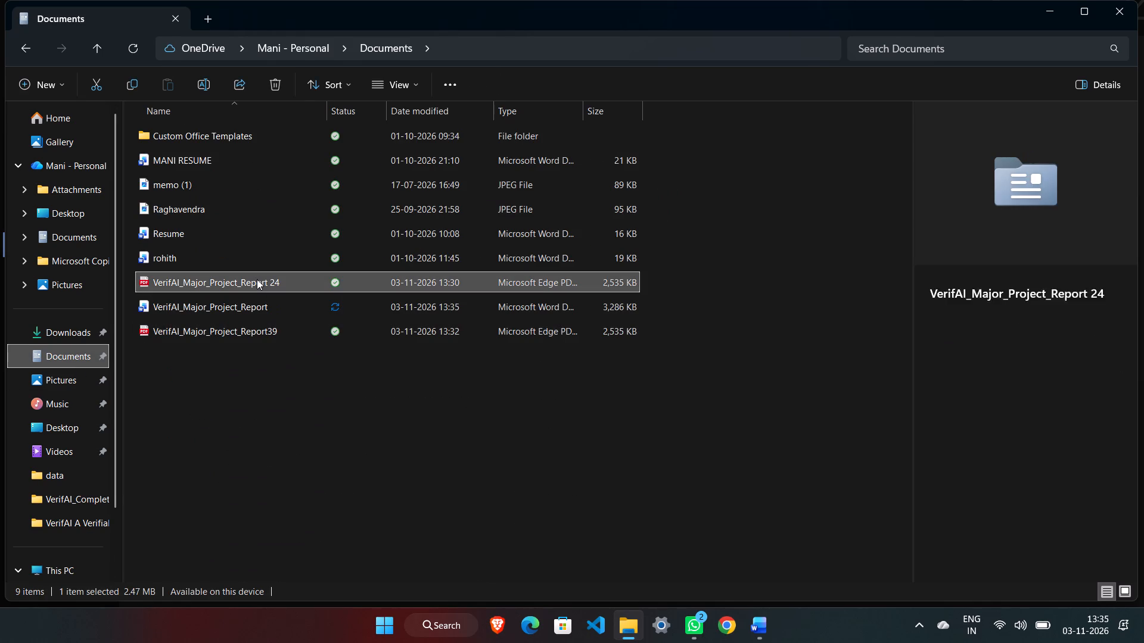
{"action": "left_click", "coordinate": [275, 80]}
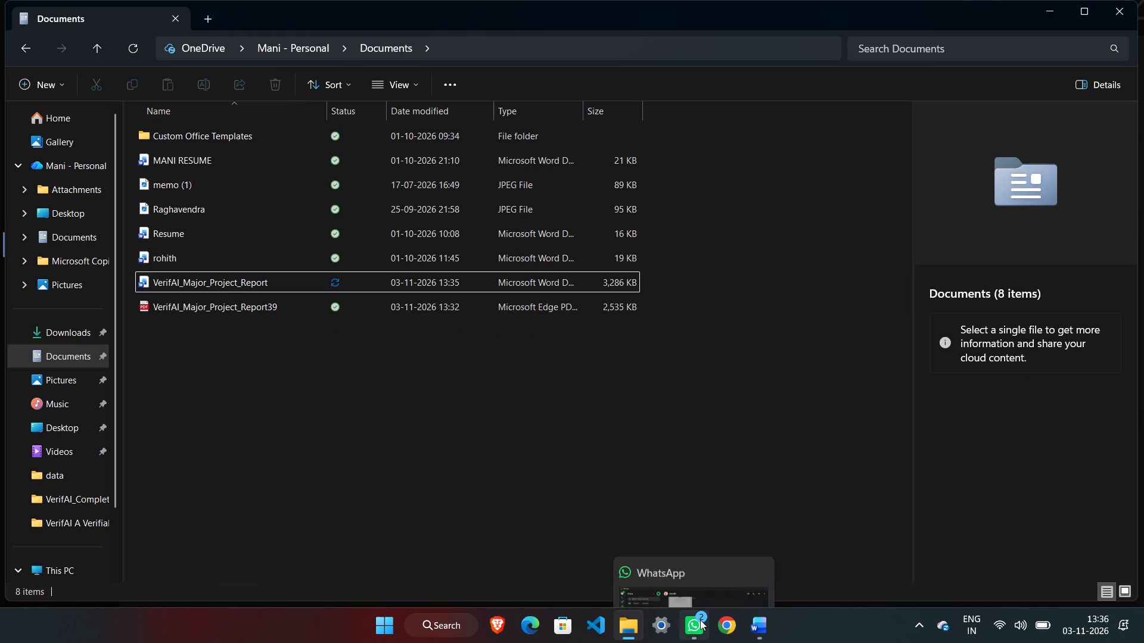
Delete the PDF "VerifAI_Major_Project_Report39" from the Documents folder.
{"action": "left_click", "coordinate": [294, 302]}
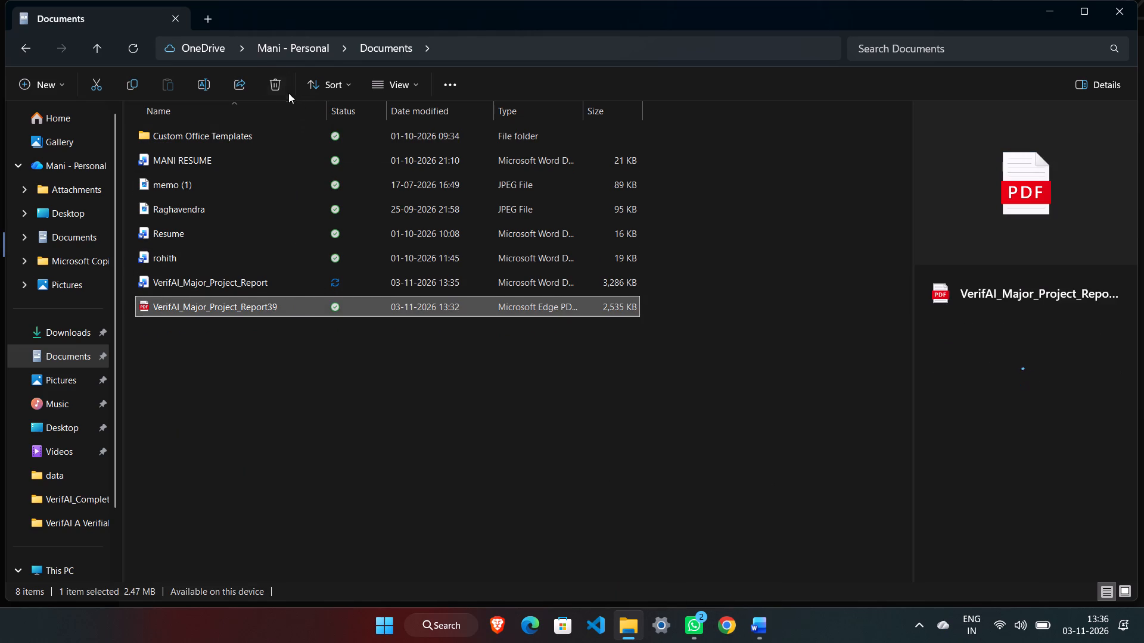
{"action": "left_click", "coordinate": [273, 91]}
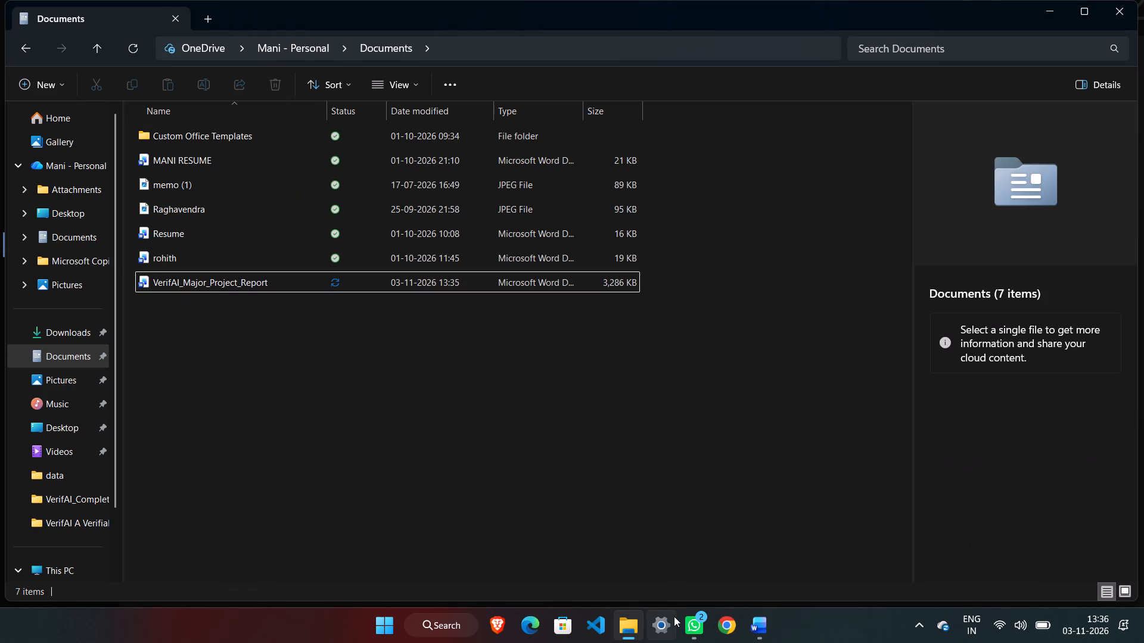
Switch to Word and save the report copy as a PDF named "VerifAI_Major_Project_Report24" in the OneDrive Documents folder.
{"action": "left_click", "coordinate": [761, 573]}
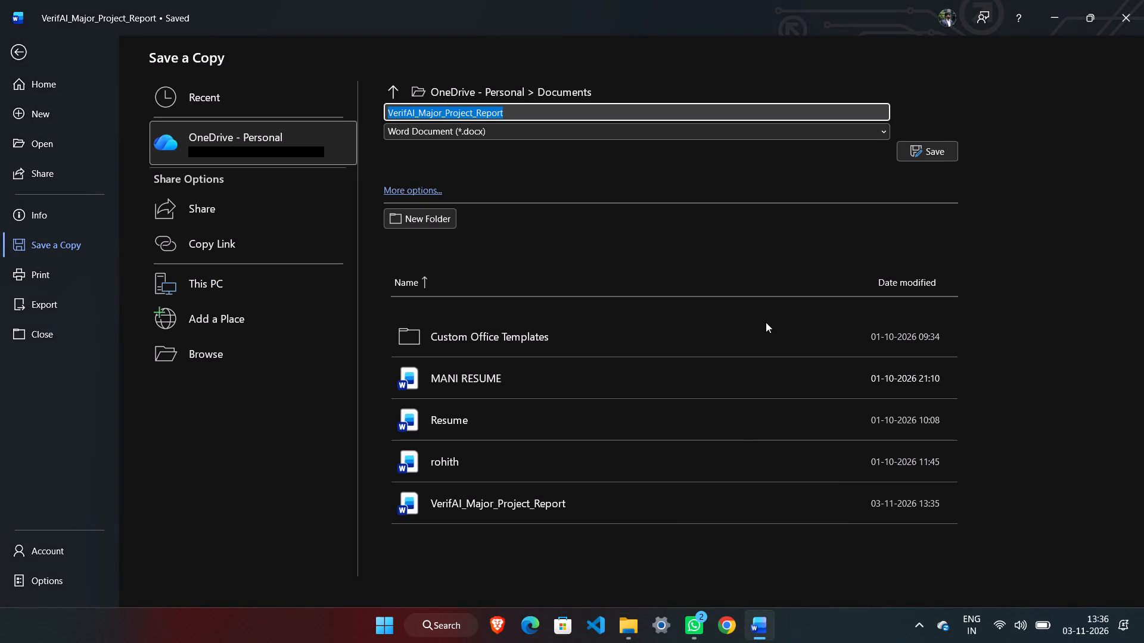
{"action": "left_click", "coordinate": [530, 113]}
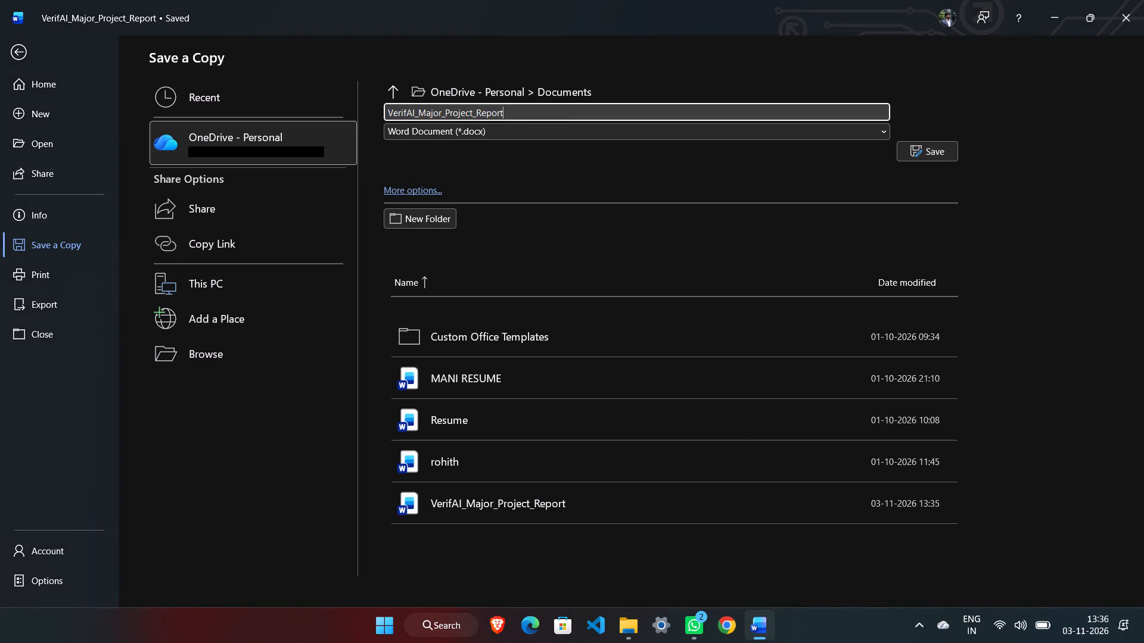
{"action": "type", "text": "24"}
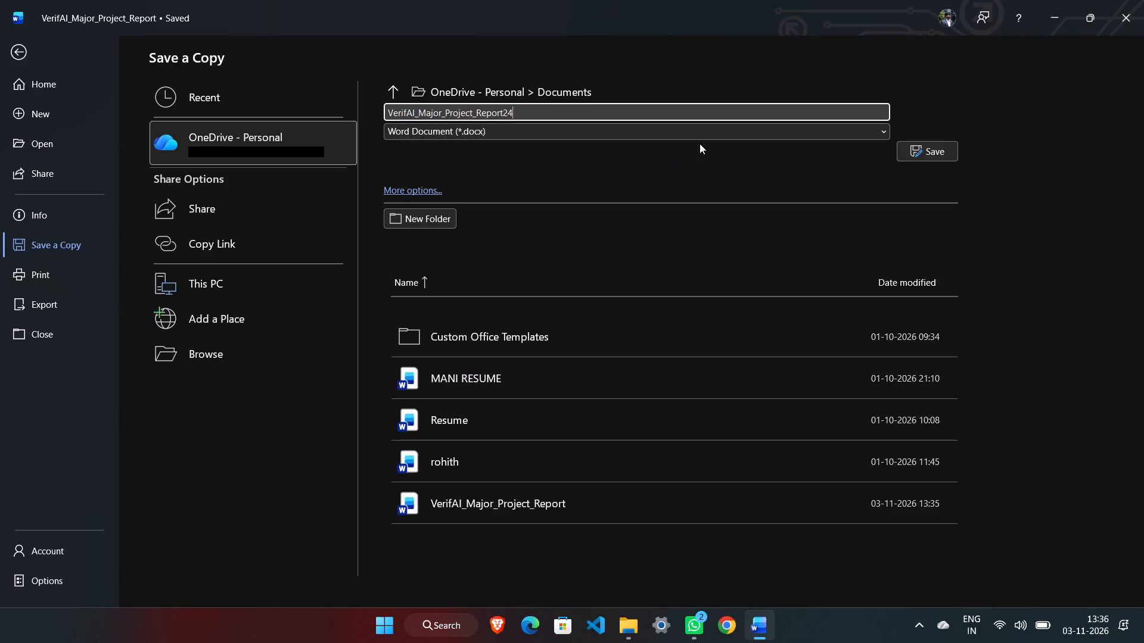
{"action": "left_click", "coordinate": [706, 135]}
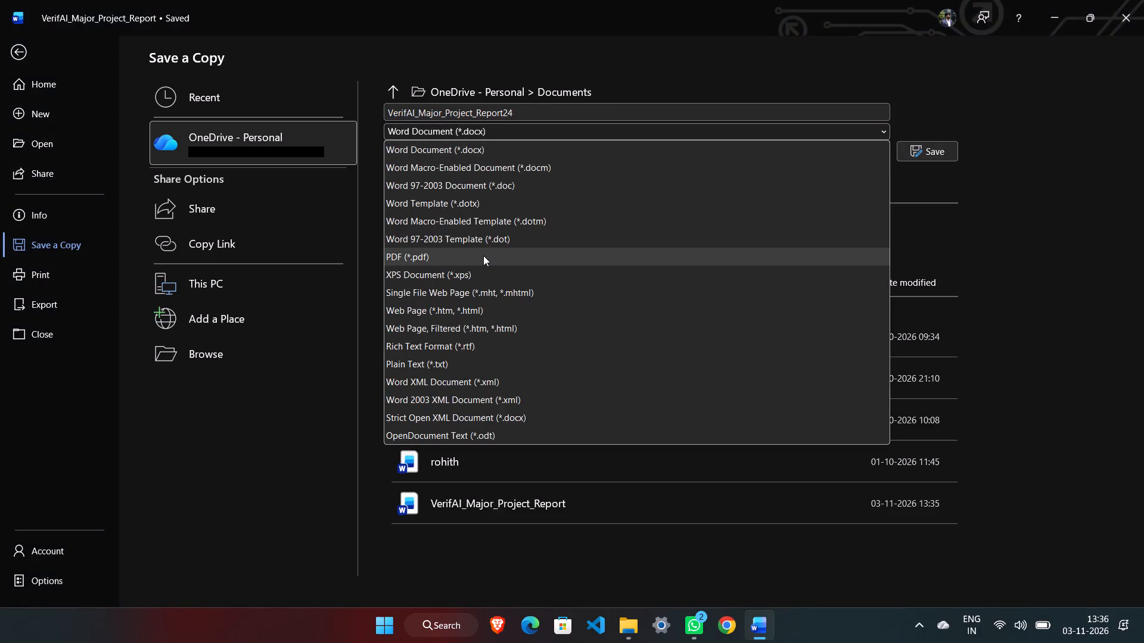
{"action": "left_click", "coordinate": [483, 255]}
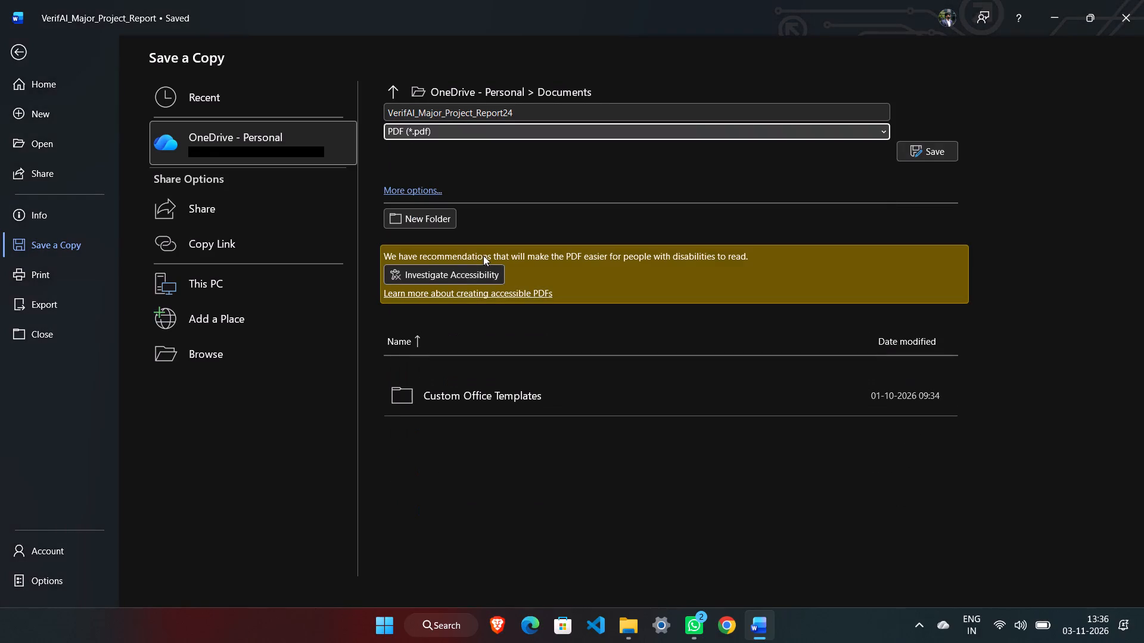
{"action": "left_click", "coordinate": [933, 152]}
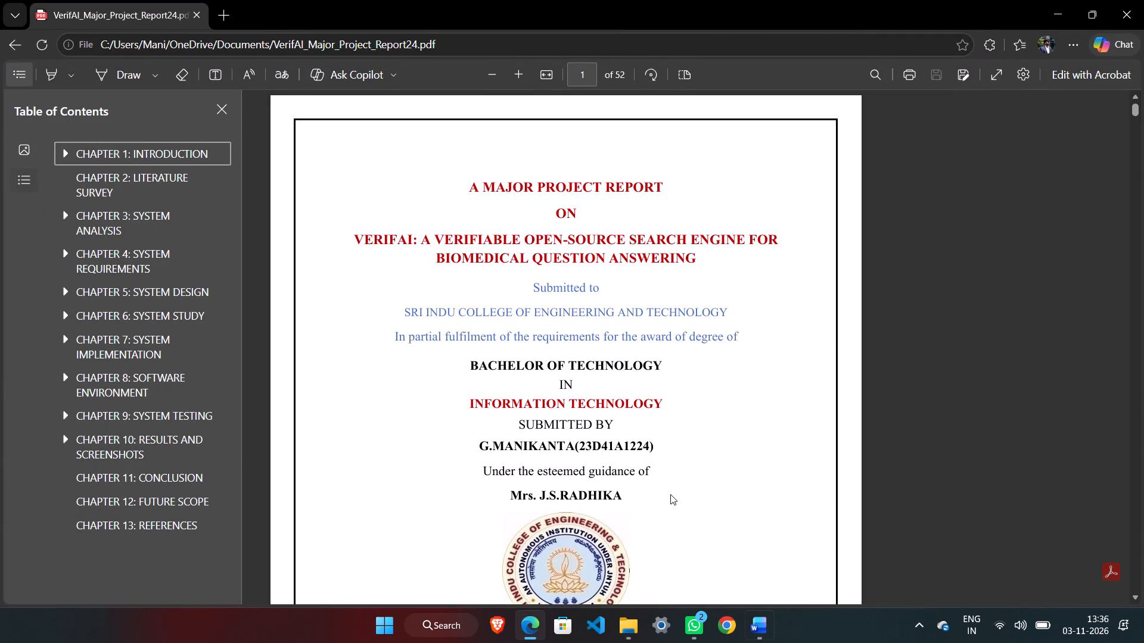
Review the exported PDF from the cover page through the certificate, declaration and acknowledgement, checking the student details and layout.
{"action": "scroll", "coordinate": [670, 494], "scroll_direction": "down", "scroll_amount": 5}
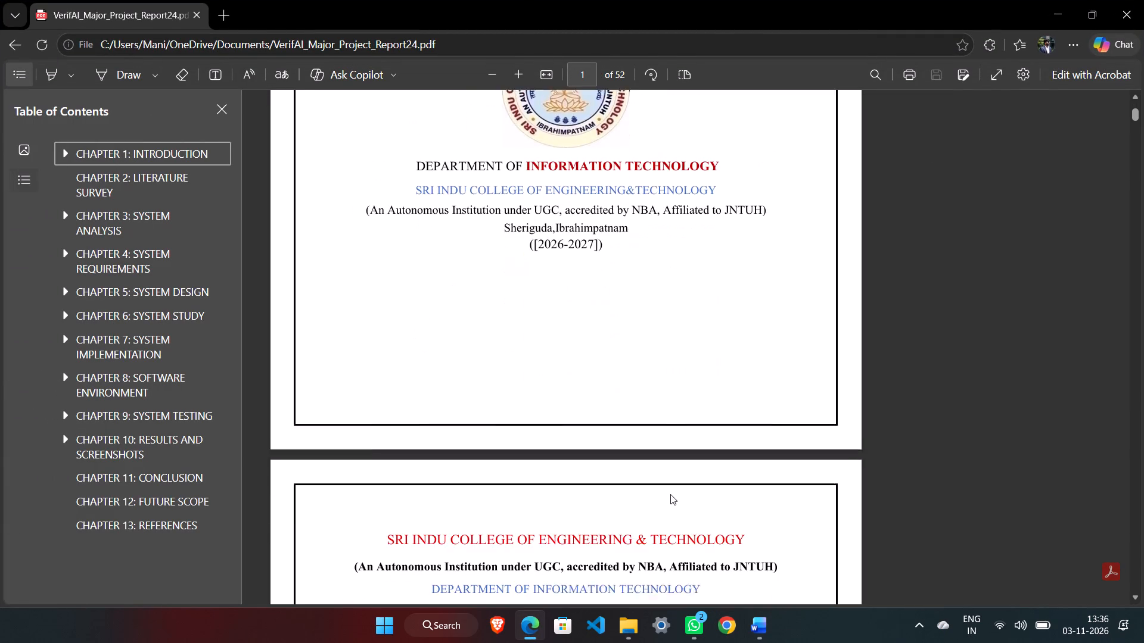
{"action": "scroll", "coordinate": [670, 494], "scroll_direction": "down", "scroll_amount": 1}
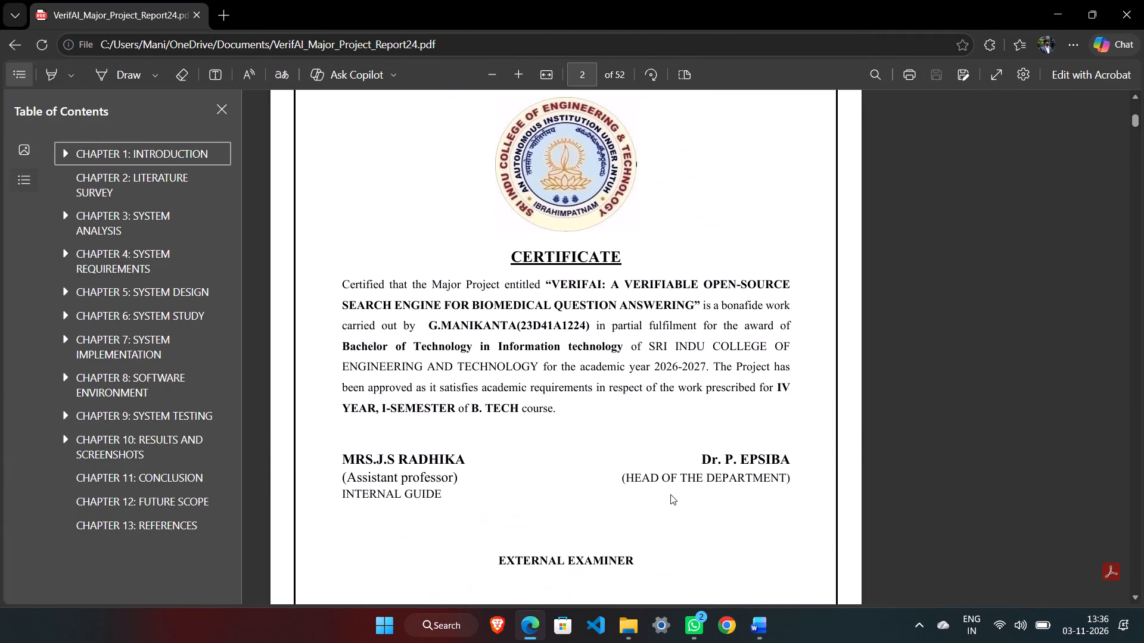
{"action": "scroll", "coordinate": [670, 494], "scroll_direction": "down", "scroll_amount": 5}
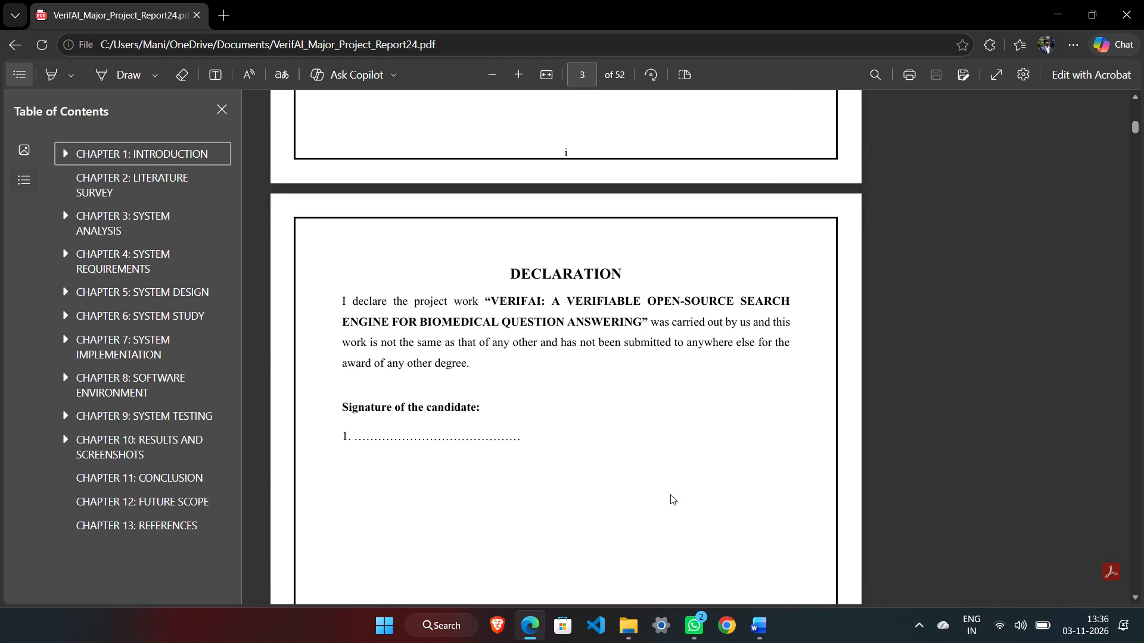
{"action": "scroll", "coordinate": [670, 494], "scroll_direction": "down", "scroll_amount": 2}
{"action": "scroll", "coordinate": [670, 494], "scroll_direction": "up", "scroll_amount": 2}
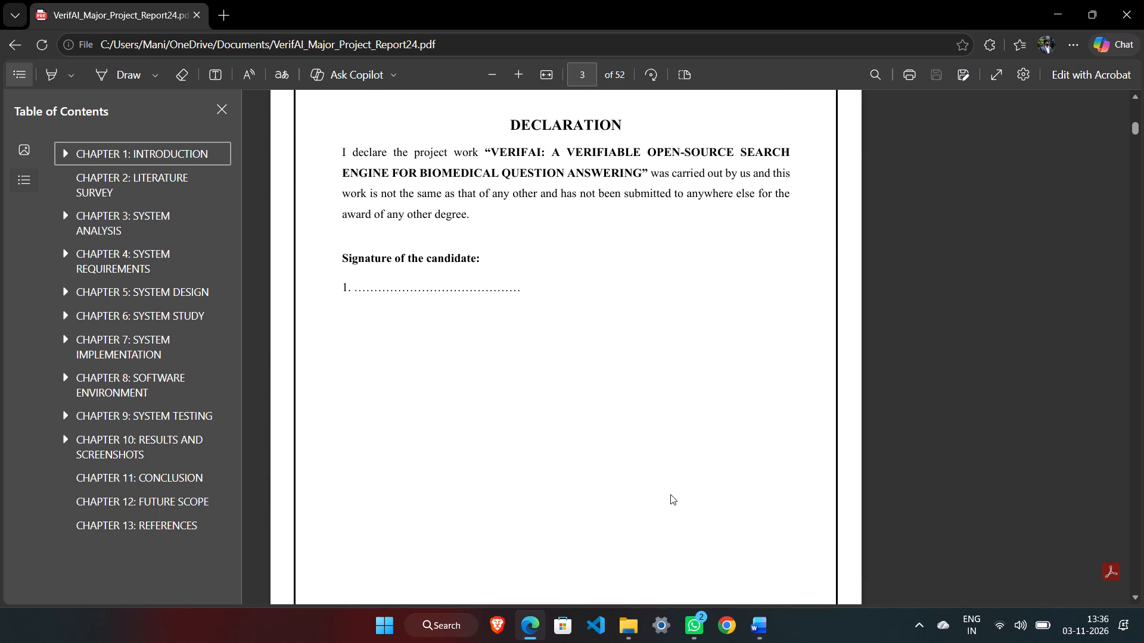
{"action": "scroll", "coordinate": [670, 494], "scroll_direction": "down", "scroll_amount": 6}
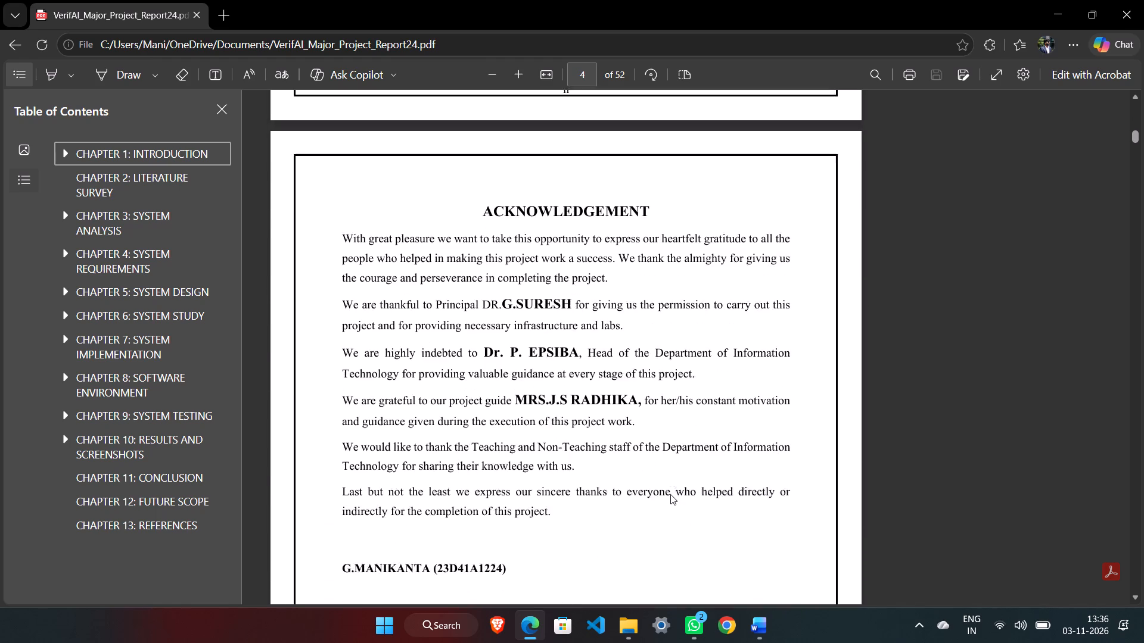
{"action": "scroll", "coordinate": [670, 494], "scroll_direction": "down", "scroll_amount": 2}
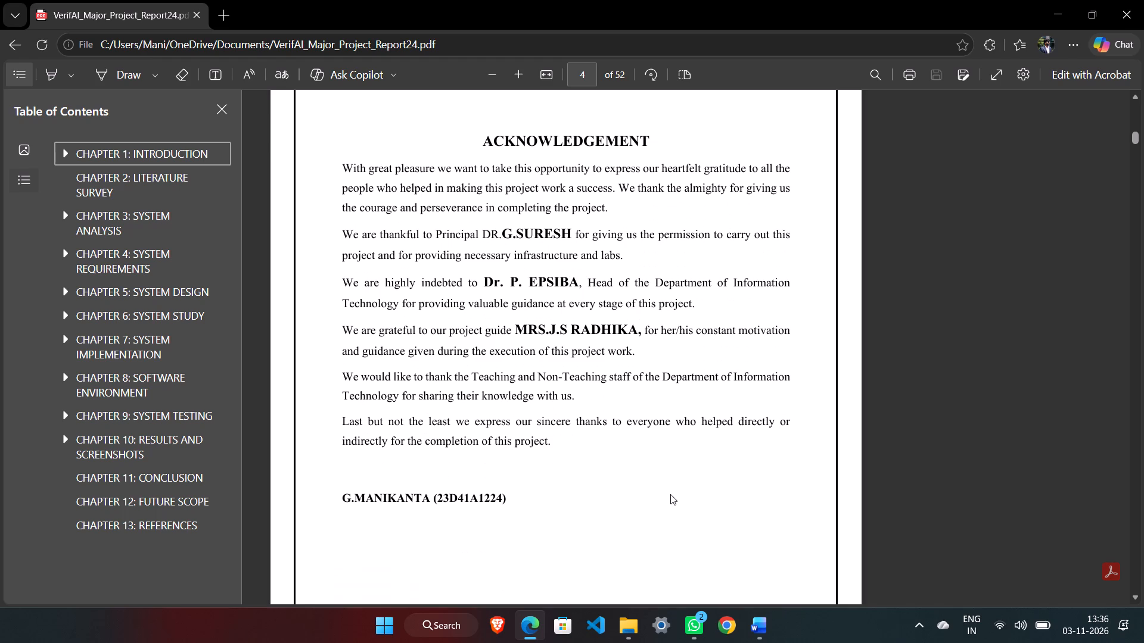
{"action": "scroll", "coordinate": [670, 494], "scroll_direction": "up", "scroll_amount": 2}
{"action": "scroll", "coordinate": [670, 494], "scroll_direction": "down", "scroll_amount": 3}
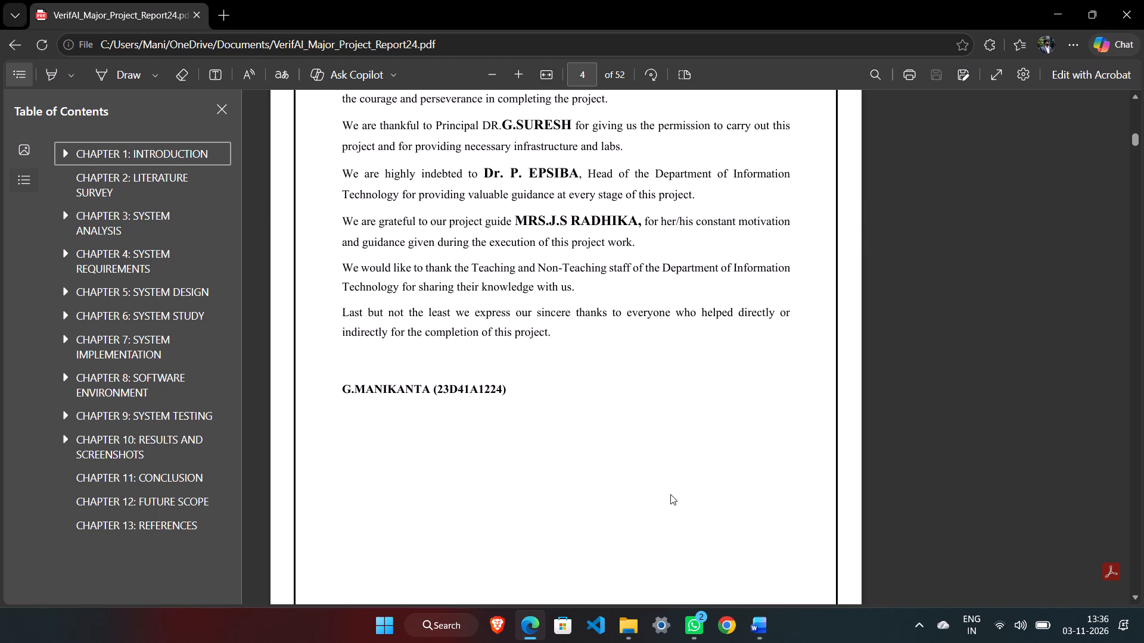
{"action": "scroll", "coordinate": [670, 494], "scroll_direction": "down", "scroll_amount": 3}
{"action": "scroll", "coordinate": [670, 494], "scroll_direction": "up", "scroll_amount": 5}
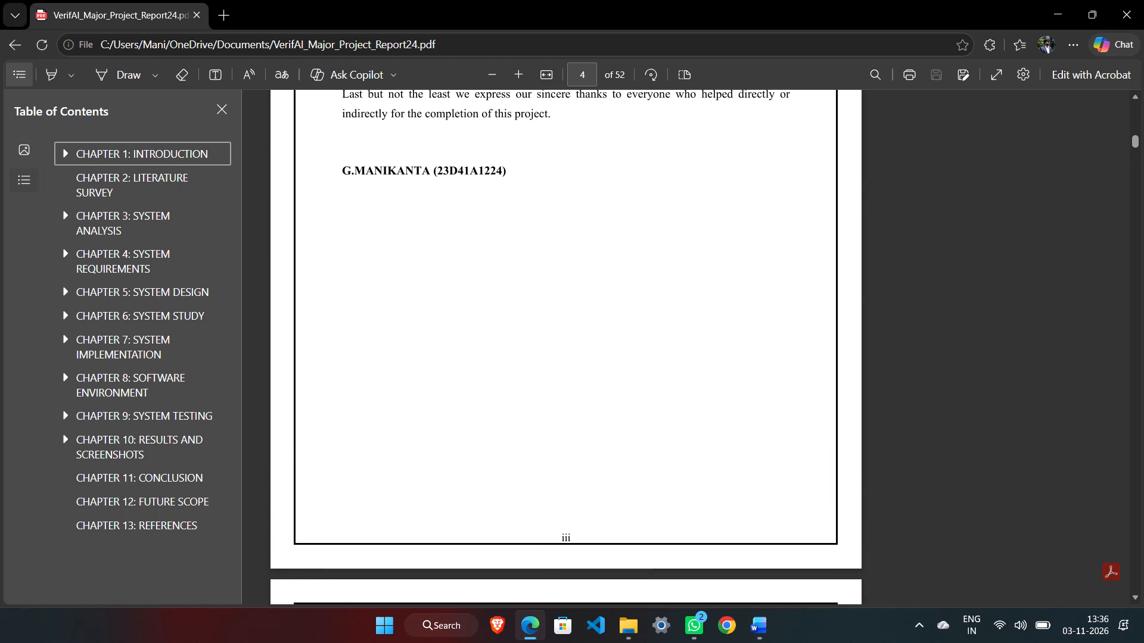
Switch back to the Word report and replace the student name on the cover page with the next student's name, followed by a space.
{"action": "left_click", "coordinate": [773, 561]}
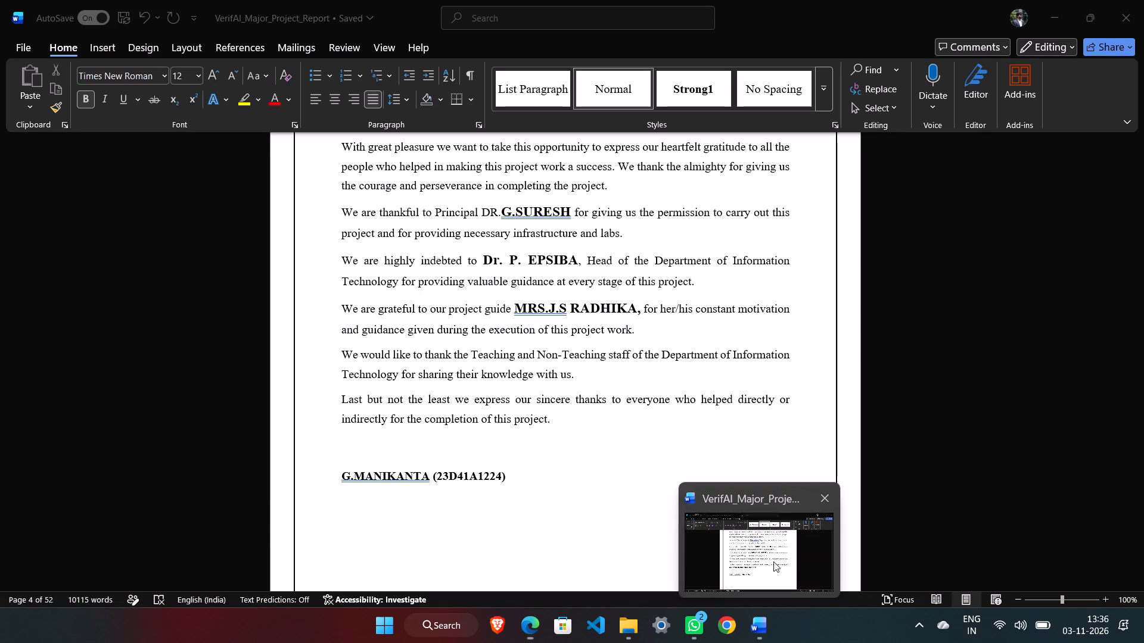
{"action": "scroll", "coordinate": [677, 355], "scroll_direction": "up", "scroll_amount": 7}
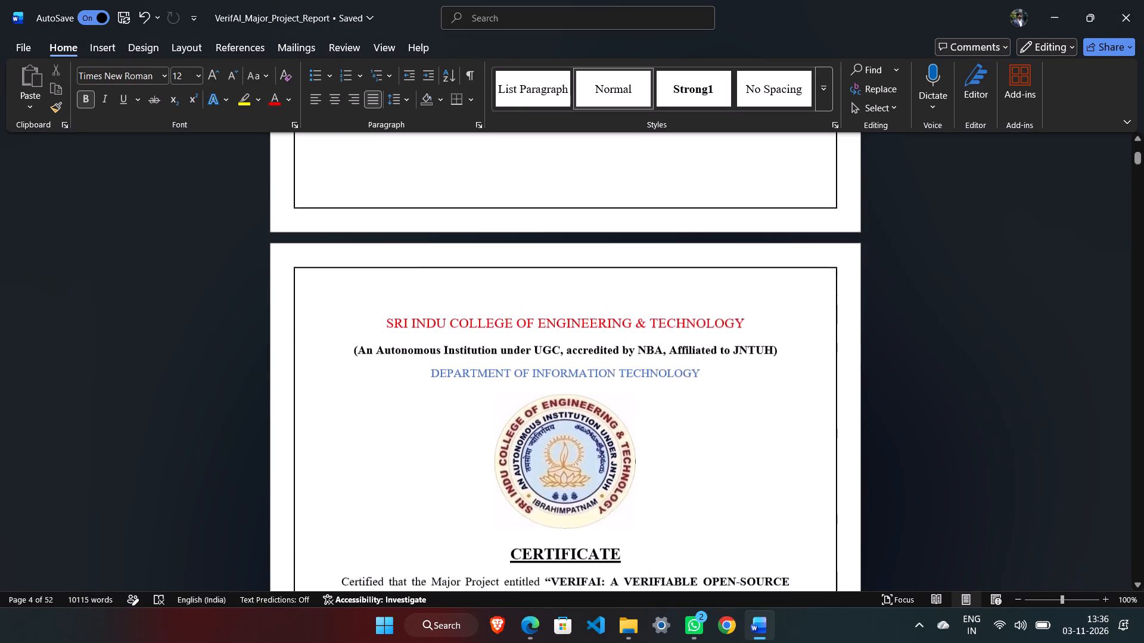
{"action": "scroll", "coordinate": [677, 355], "scroll_direction": "up", "scroll_amount": 5}
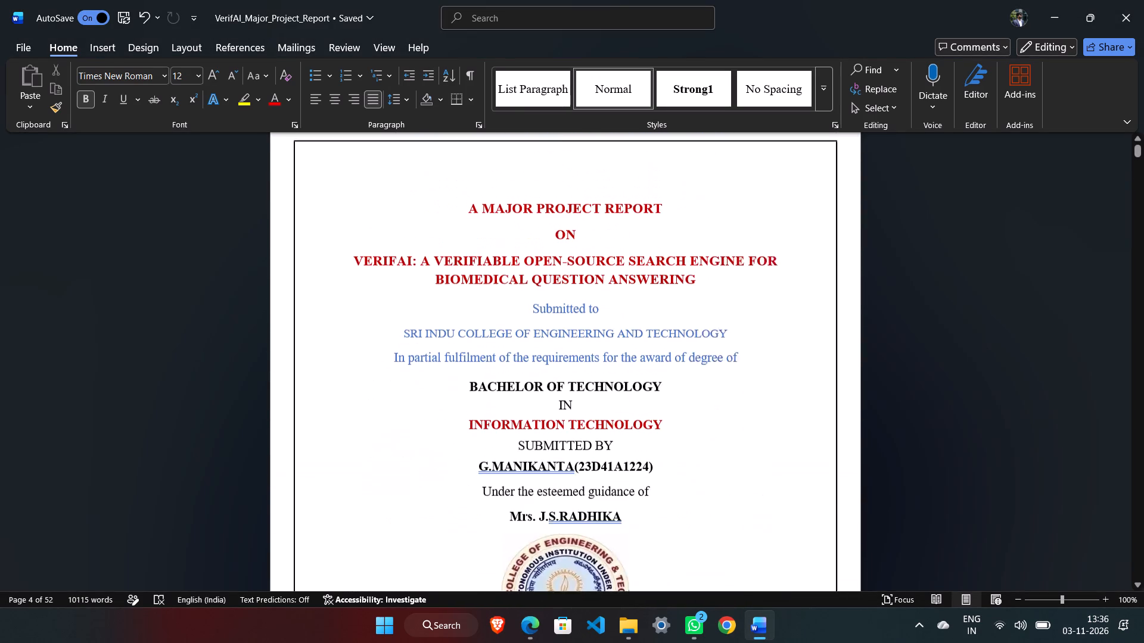
{"action": "scroll", "coordinate": [677, 355], "scroll_direction": "up", "scroll_amount": 1}
{"action": "left_click", "coordinate": [677, 355]}
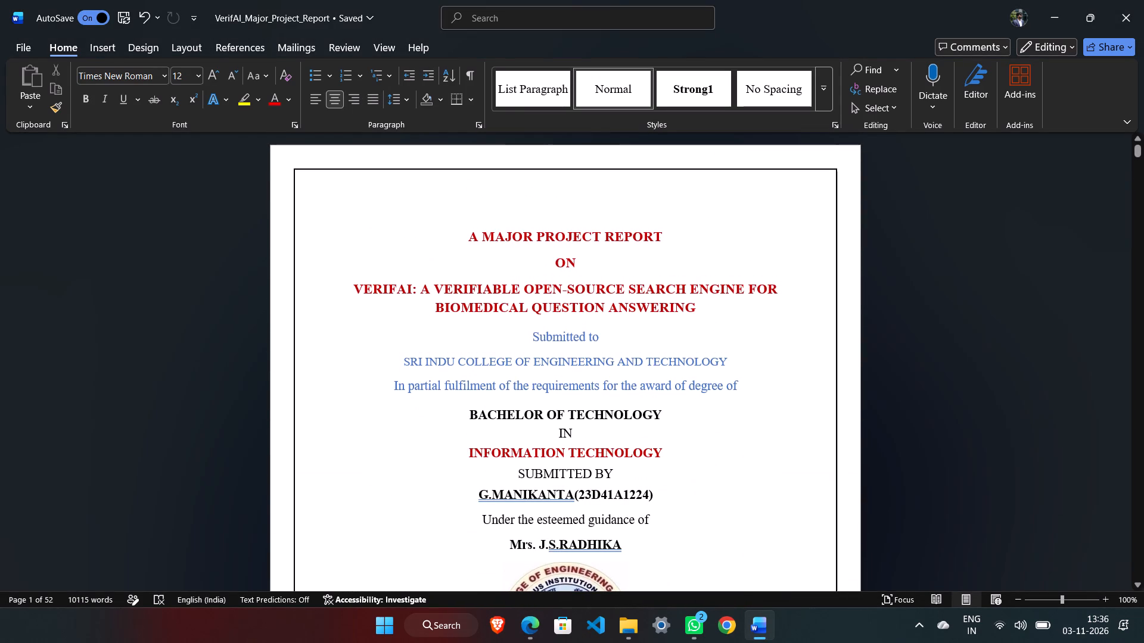
{"action": "left_click", "coordinate": [576, 488]}
{"action": "key", "text": "BackSpace"}
{"action": "key", "text": "BackSpace"}
{"action": "key", "text": "BackSpace"}
{"action": "key", "text": "BackSpace"}
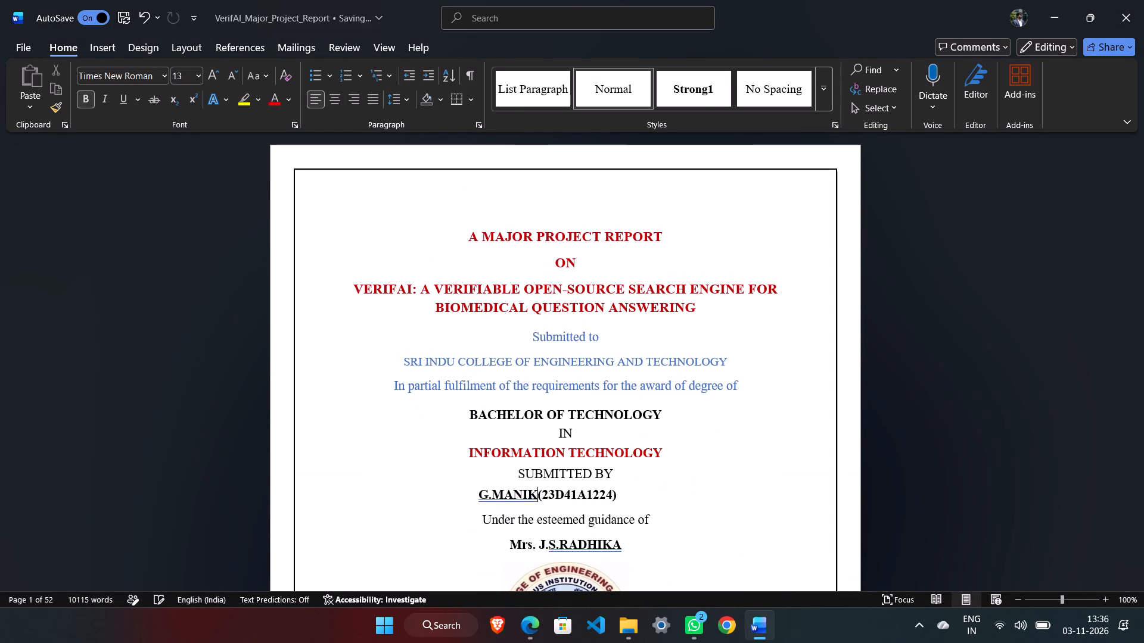
{"action": "key", "text": "BackSpace"}
{"action": "key", "text": "BackSpace"}
{"action": "key", "text": "BackSpace"}
{"action": "key", "text": "BackSpace"}
{"action": "key", "text": "BackSpace"}
{"action": "key", "text": "BackSpace"}
{"action": "key", "text": "BackSpace"}
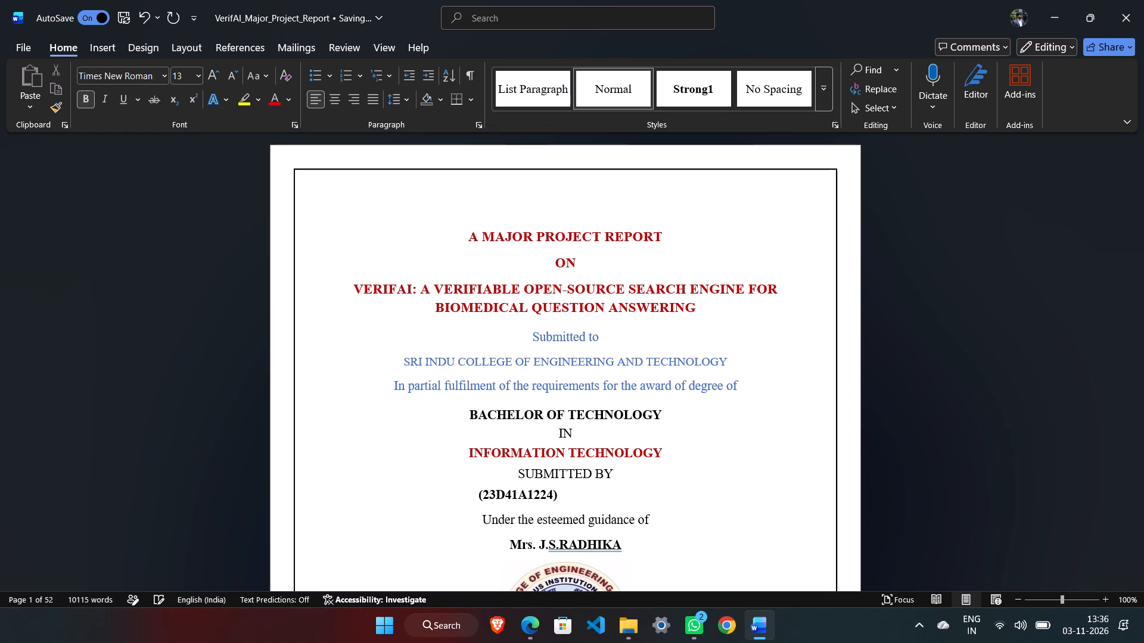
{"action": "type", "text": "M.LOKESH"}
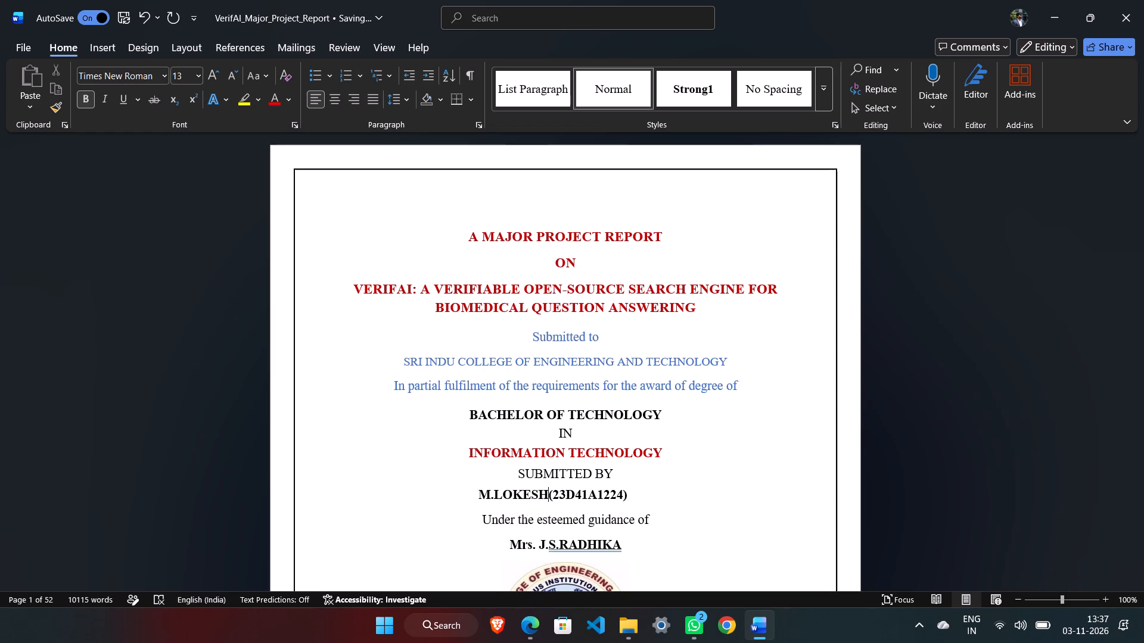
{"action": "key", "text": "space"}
Change the last two digits of the cover page's roll number to 39.
{"action": "scroll", "coordinate": [576, 488], "scroll_direction": "down", "scroll_amount": 2}
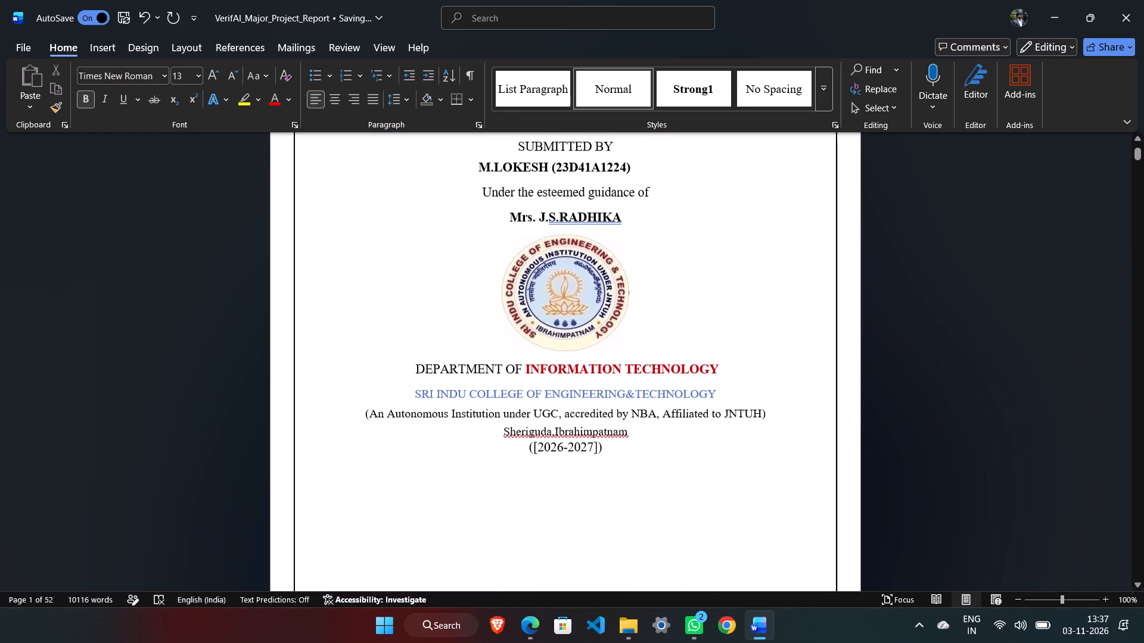
{"action": "scroll", "coordinate": [576, 488], "scroll_direction": "down", "scroll_amount": 1}
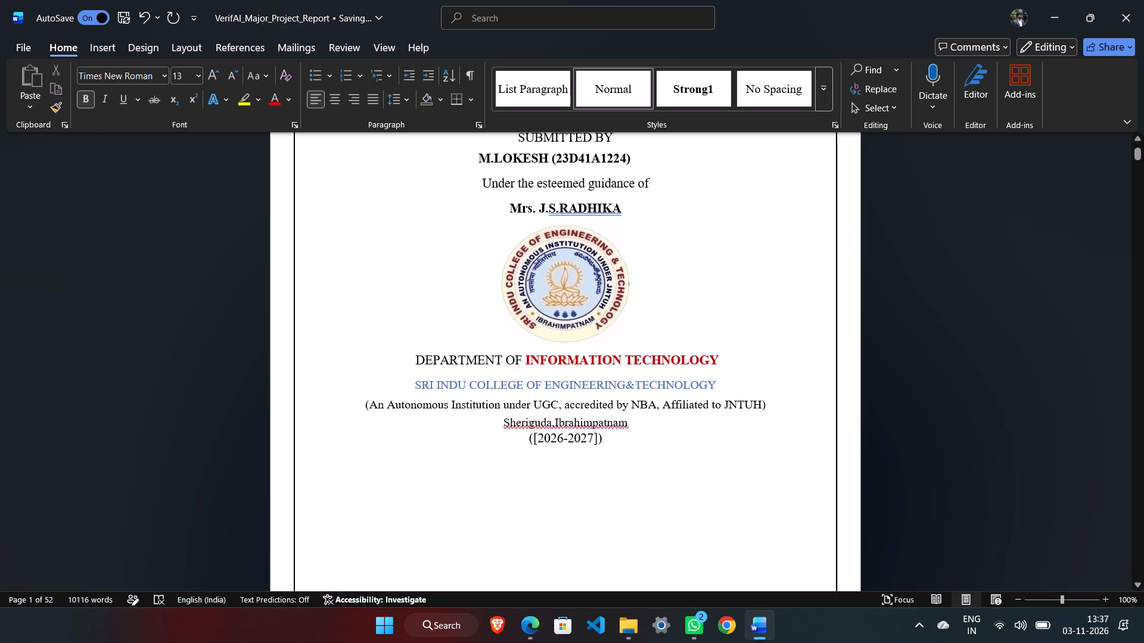
{"action": "scroll", "coordinate": [576, 488], "scroll_direction": "down", "scroll_amount": 1}
{"action": "scroll", "coordinate": [576, 488], "scroll_direction": "up", "scroll_amount": 1}
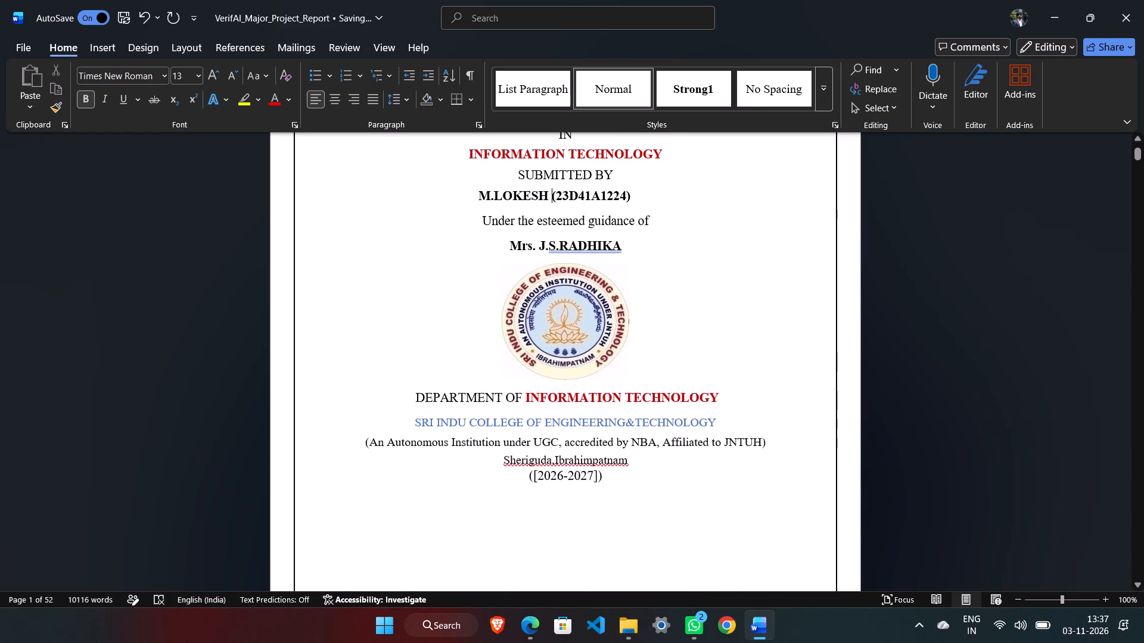
{"action": "left_click", "coordinate": [626, 204]}
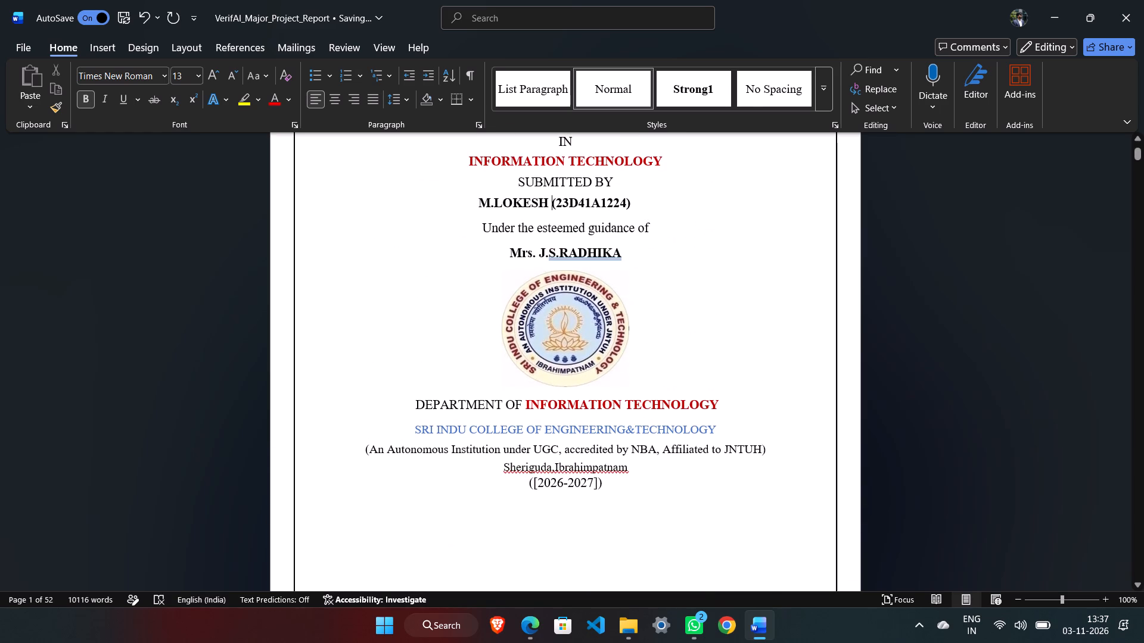
{"action": "key", "text": "BackSpace"}
{"action": "key", "text": "BackSpace"}
{"action": "type", "text": "39"}
Replace the student name in the certificate paragraph with the same student's name as on the cover page.
{"action": "scroll", "coordinate": [626, 204], "scroll_direction": "down", "scroll_amount": 2}
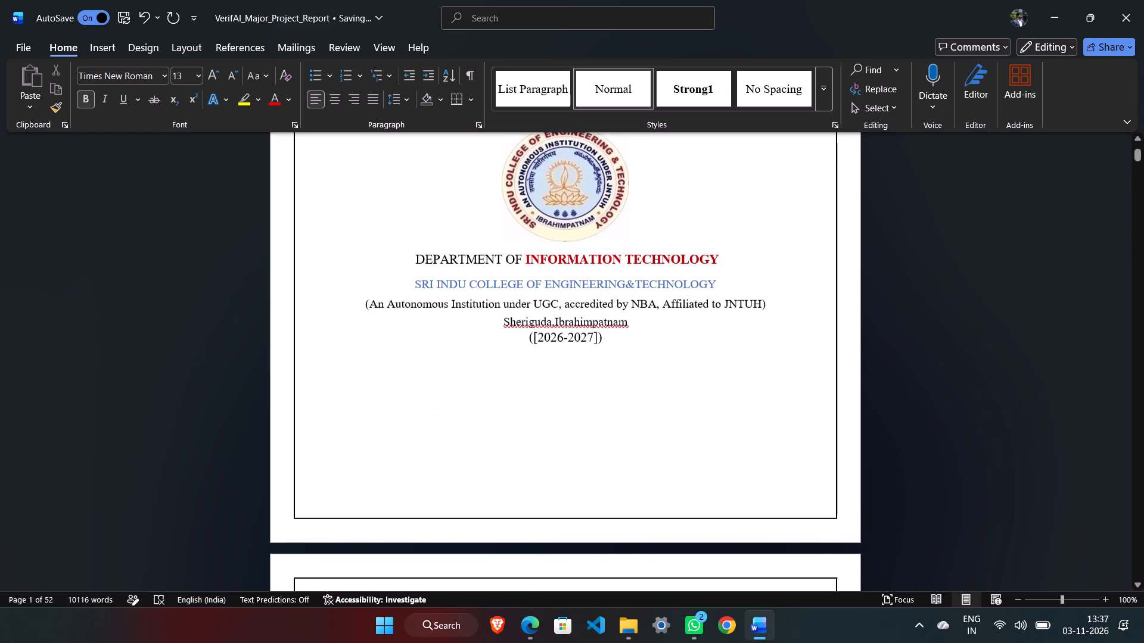
{"action": "scroll", "coordinate": [626, 204], "scroll_direction": "down", "scroll_amount": 2}
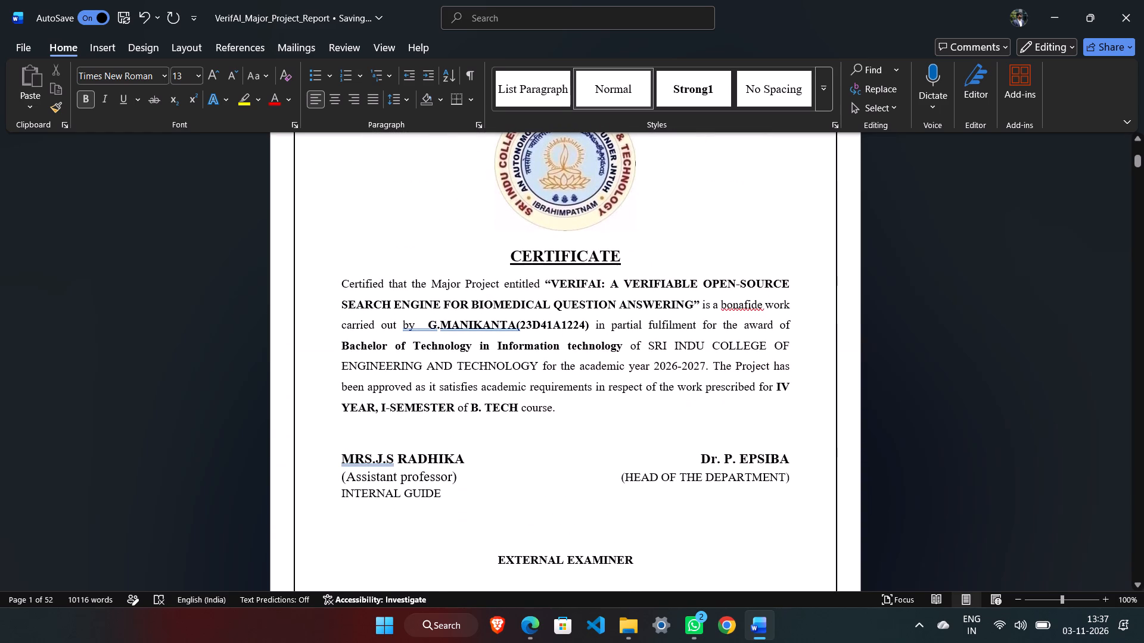
{"action": "left_click", "coordinate": [513, 324]}
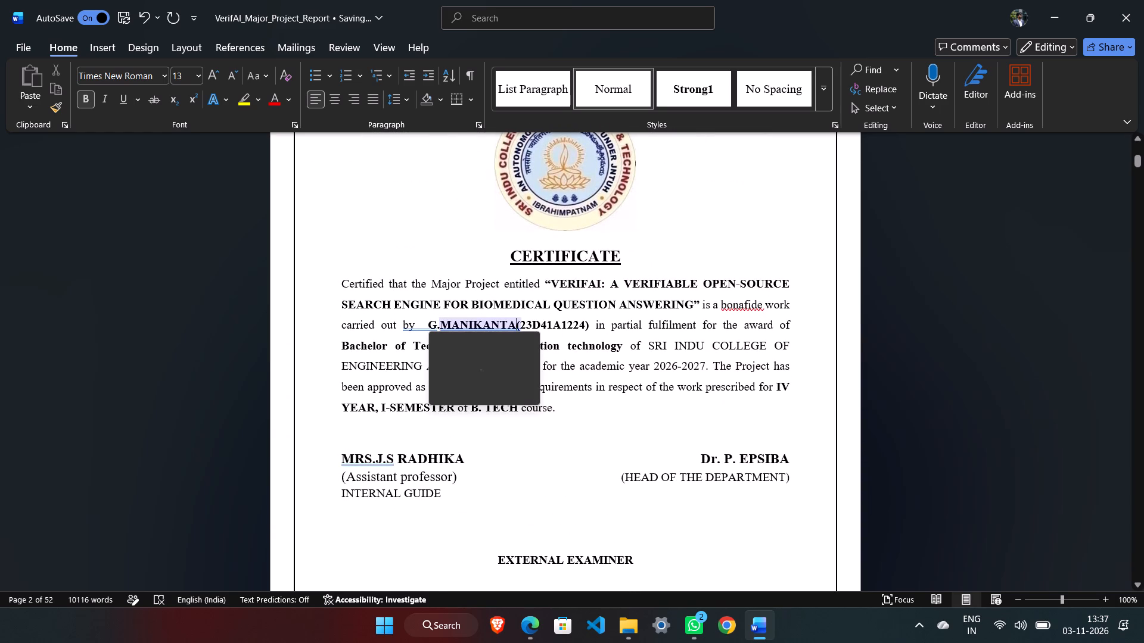
{"action": "left_click", "coordinate": [513, 324]}
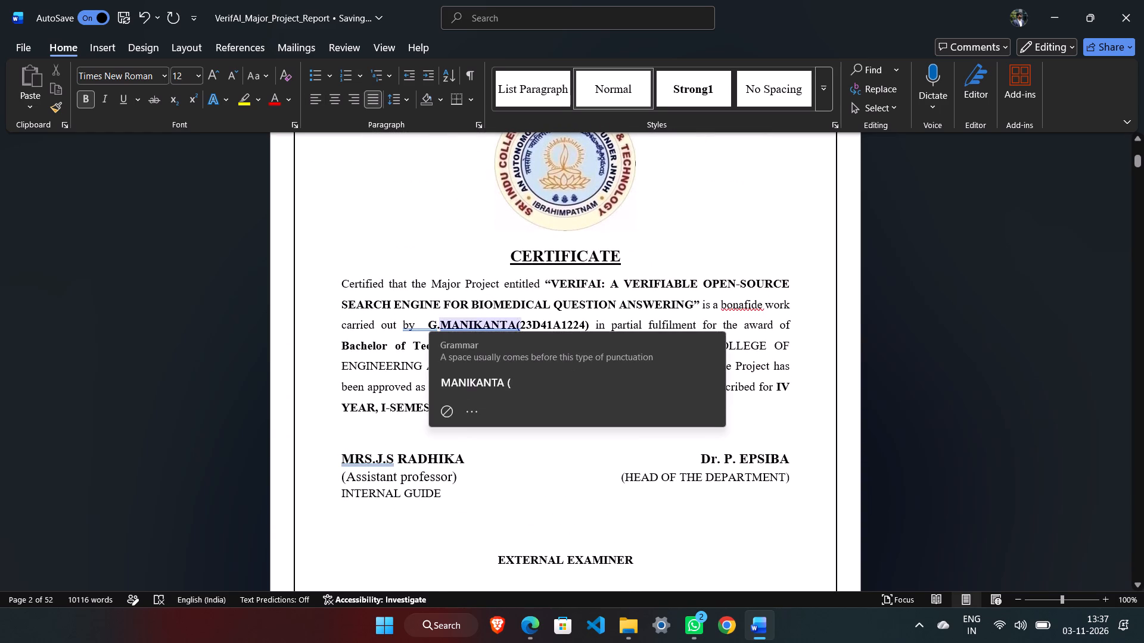
{"action": "left_click", "coordinate": [513, 324]}
{"action": "left_click", "coordinate": [513, 324]}
{"action": "key", "text": "BackSpace"}
{"action": "key", "text": "BackSpace"}
{"action": "key", "text": "BackSpace"}
{"action": "key", "text": "BackSpace"}
{"action": "key", "text": "BackSpace"}
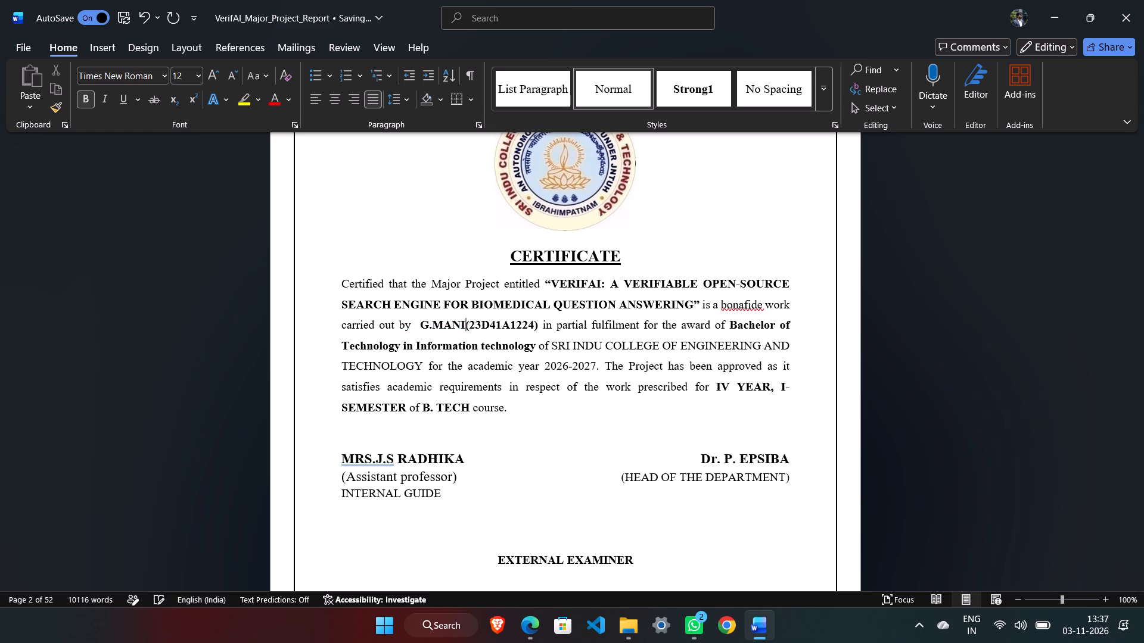
{"action": "key", "text": "BackSpace"}
{"action": "key", "text": "BackSpace"}
{"action": "key", "text": "BackSpace"}
{"action": "key", "text": "BackSpace"}
{"action": "key", "text": "BackSpace"}
{"action": "key", "text": "BackSpace"}
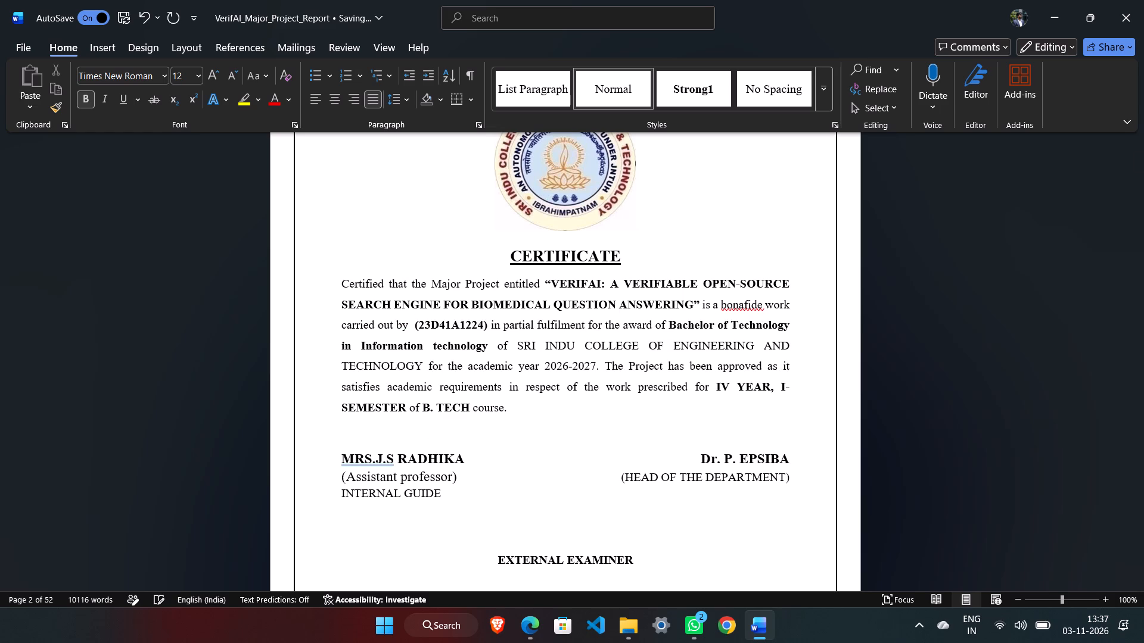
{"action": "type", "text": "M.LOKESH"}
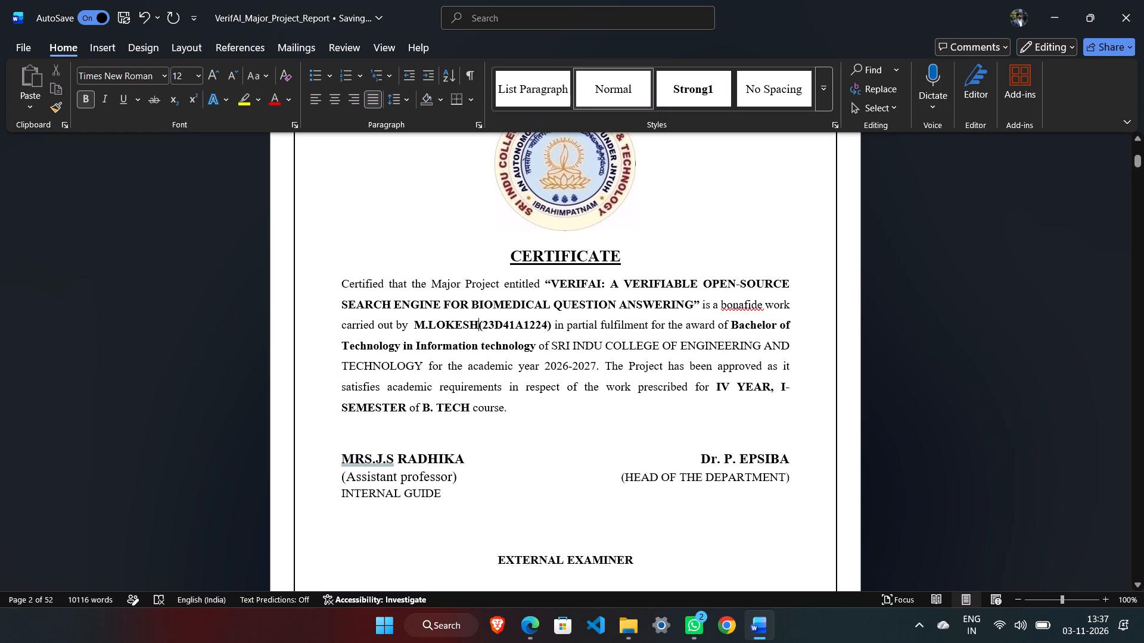
Change the last two digits of the certificate's roll number to 39.
{"action": "left_click", "coordinate": [546, 323]}
{"action": "key", "text": "BackSpace"}
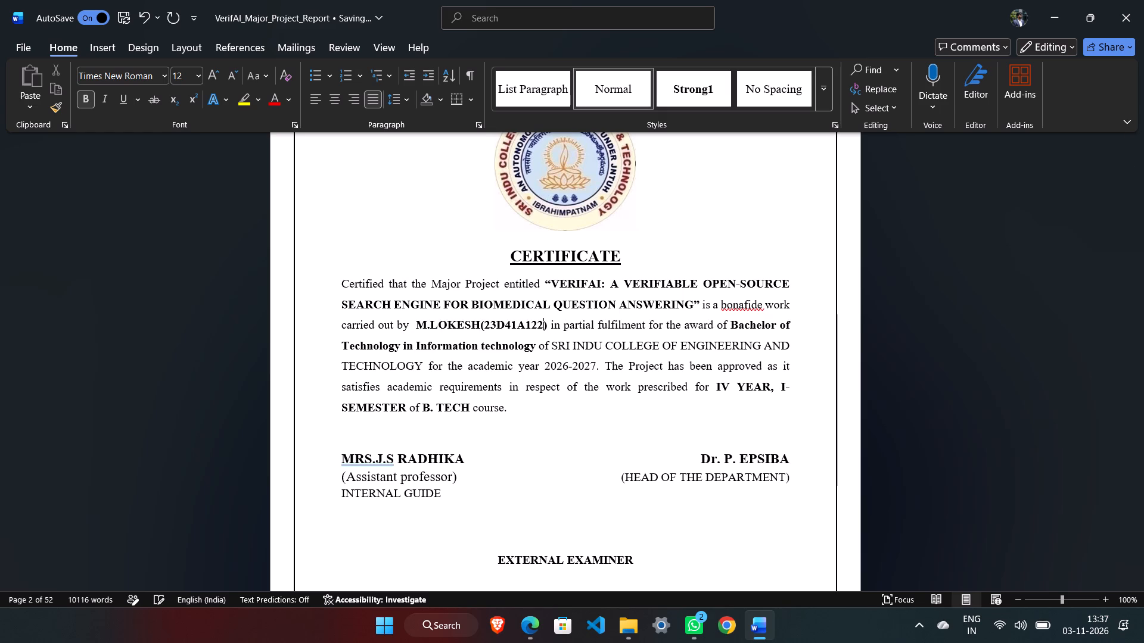
{"action": "key", "text": "BackSpace"}
{"action": "type", "text": "39"}
Insert a space between the student name and the bracketed roll number in the certificate paragraph.
{"action": "key", "text": "Left"}
{"action": "key", "text": "Left"}
{"action": "key", "text": "Left"}
{"action": "key", "text": "Left"}
{"action": "key", "text": "Left"}
{"action": "key", "text": "Left"}
{"action": "key", "text": "Left"}
{"action": "key", "text": "Left"}
{"action": "key", "text": "Left"}
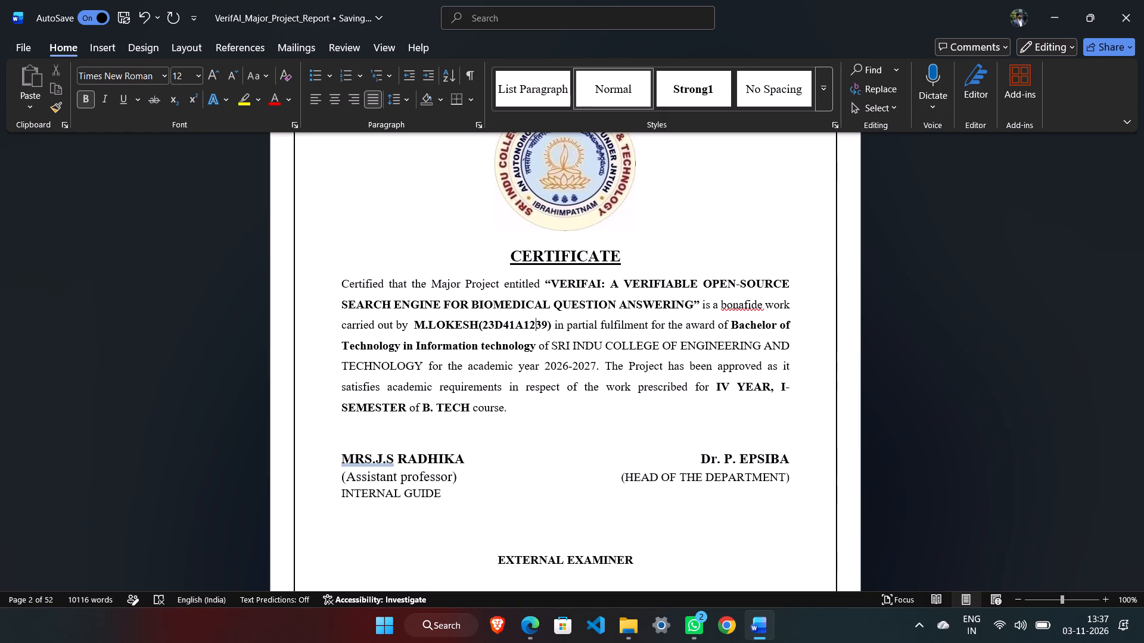
{"action": "key", "text": "Left"}
{"action": "key", "text": "Left"}
{"action": "key", "text": "space"}
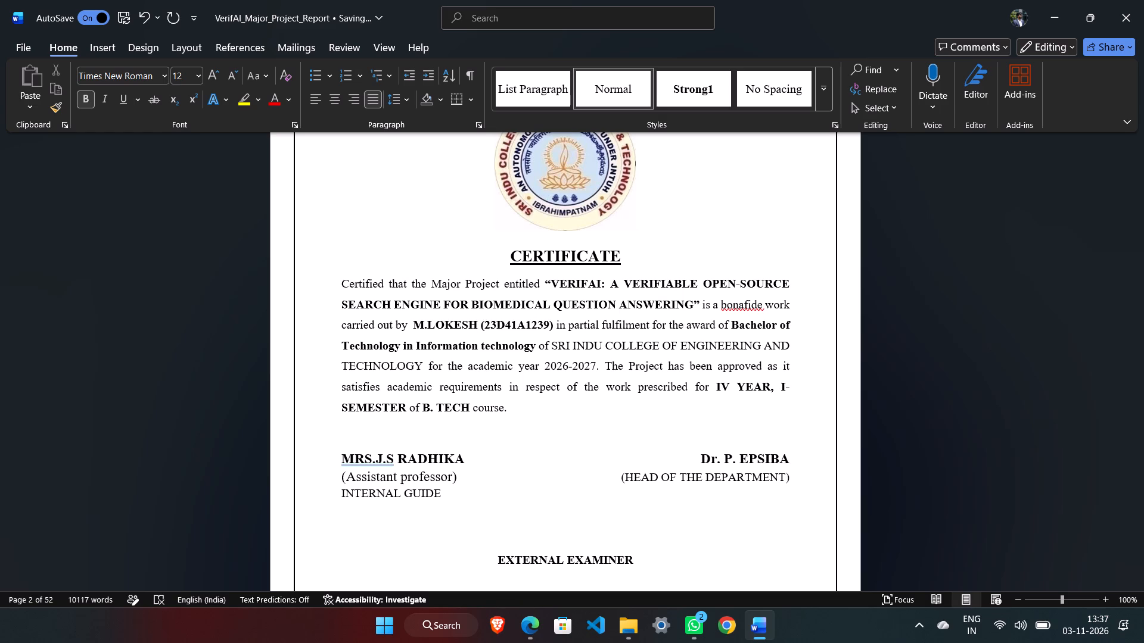
Replace the student name at the end of the acknowledgement with the name used on the cover page and certificate.
{"action": "scroll", "coordinate": [617, 391], "scroll_direction": "down", "scroll_amount": 3}
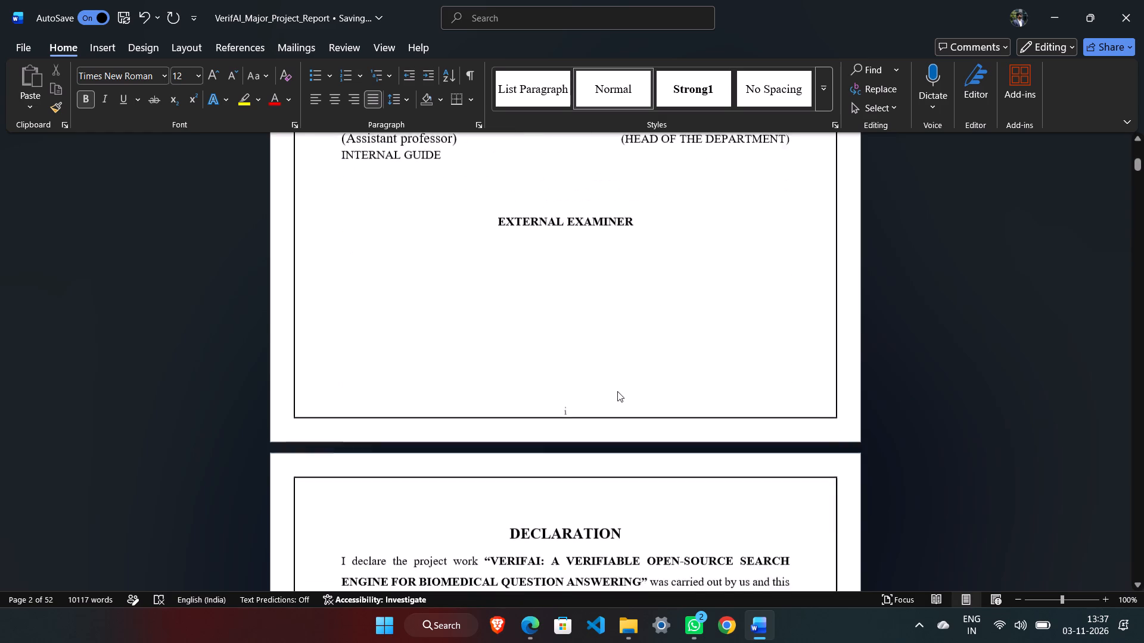
{"action": "scroll", "coordinate": [617, 391], "scroll_direction": "down", "scroll_amount": 2}
{"action": "scroll", "coordinate": [617, 391], "scroll_direction": "up", "scroll_amount": 1}
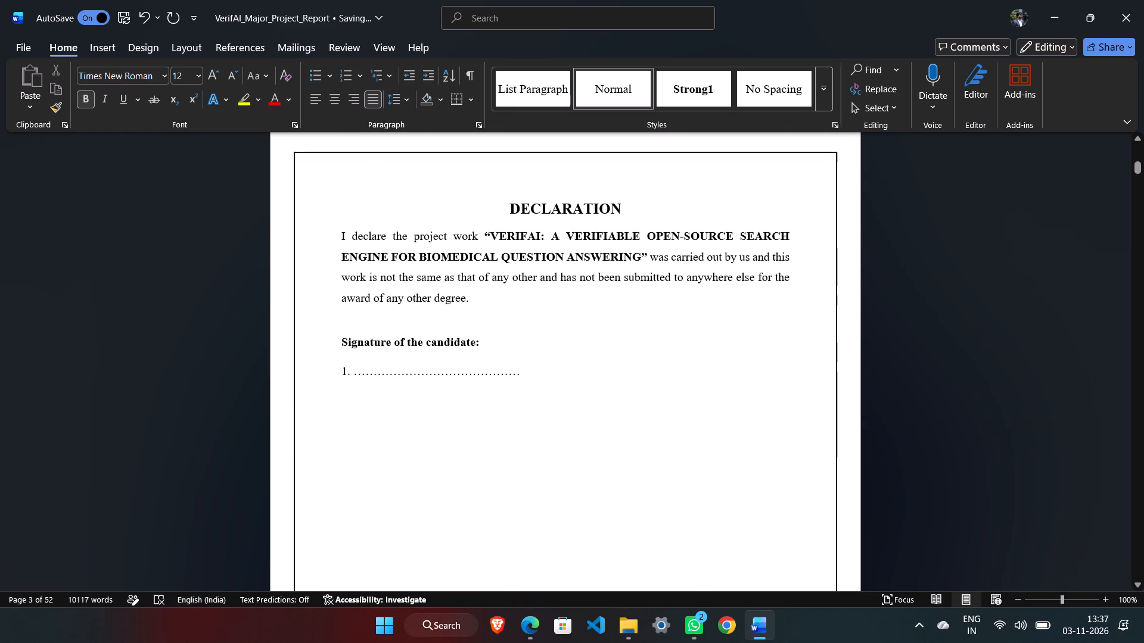
{"action": "scroll", "coordinate": [617, 391], "scroll_direction": "down", "scroll_amount": 7}
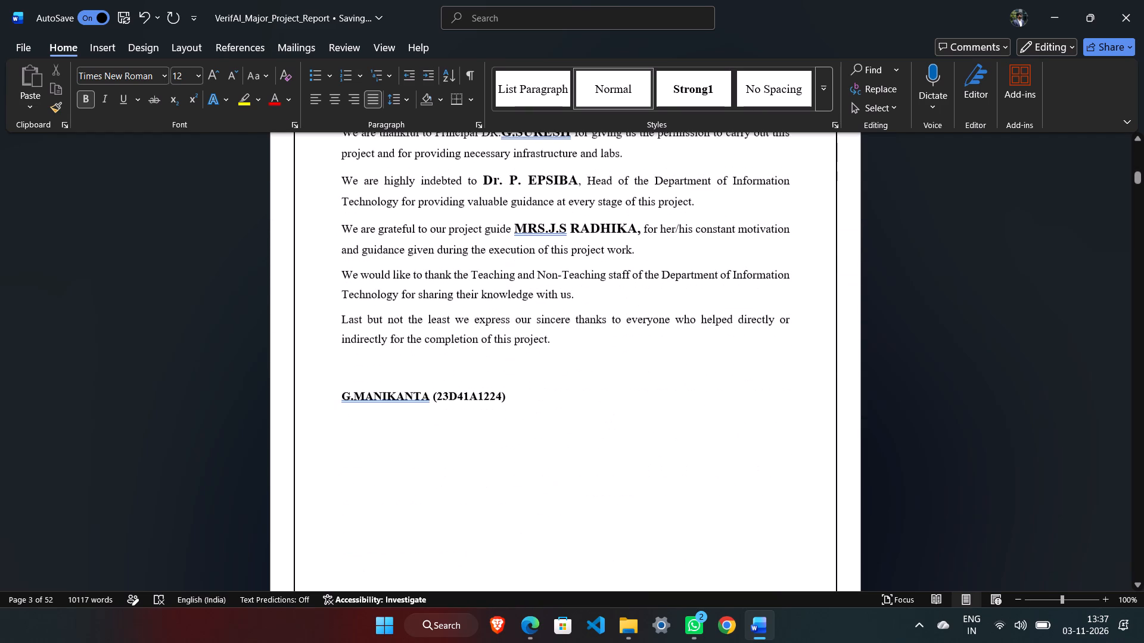
{"action": "left_click", "coordinate": [432, 382]}
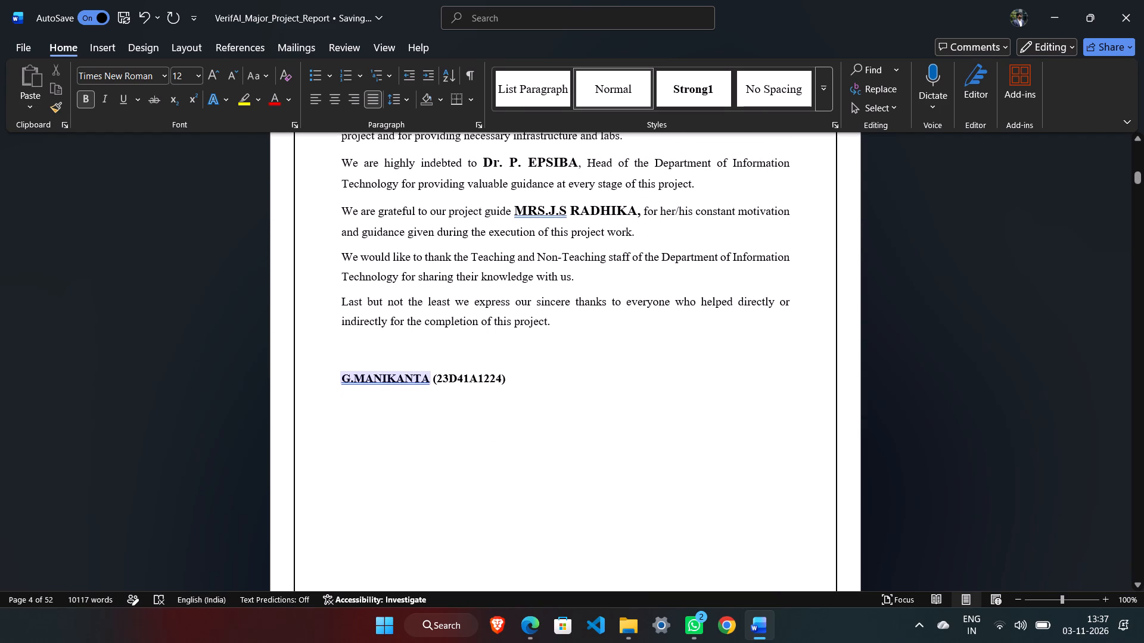
{"action": "key", "text": "BackSpace"}
{"action": "key", "text": "BackSpace"}
{"action": "key", "text": "BackSpace"}
{"action": "key", "text": "BackSpace"}
{"action": "key", "text": "BackSpace"}
{"action": "key", "text": "BackSpace"}
{"action": "key", "text": "BackSpace"}
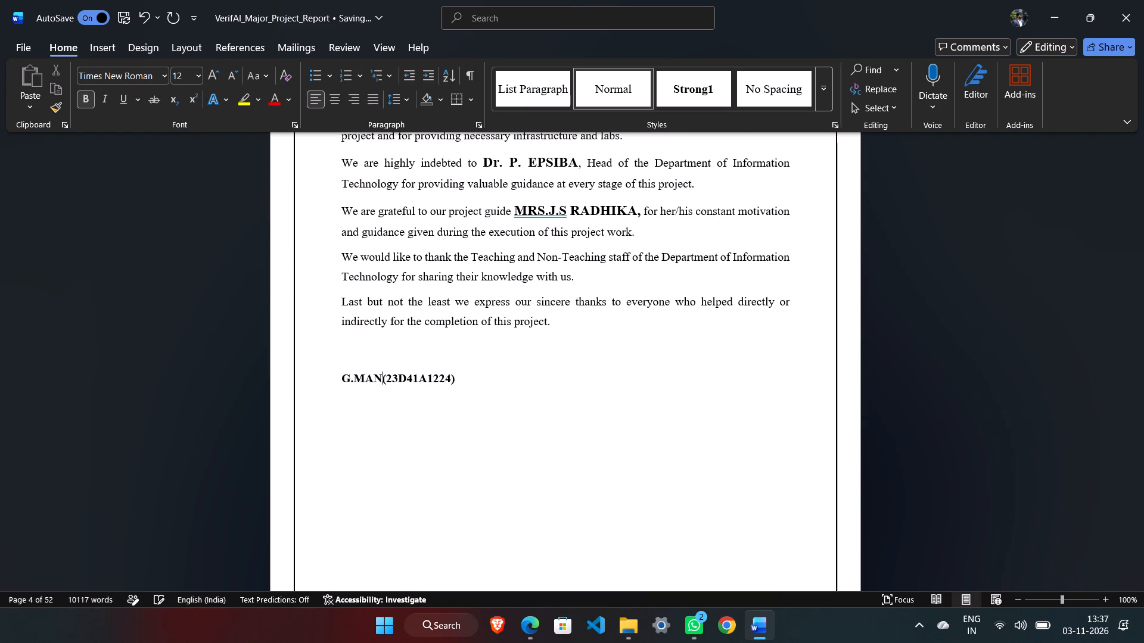
{"action": "key", "text": "BackSpace"}
{"action": "key", "text": "BackSpace"}
{"action": "key", "text": "BackSpace"}
{"action": "key", "text": "BackSpace"}
{"action": "key", "text": "BackSpace"}
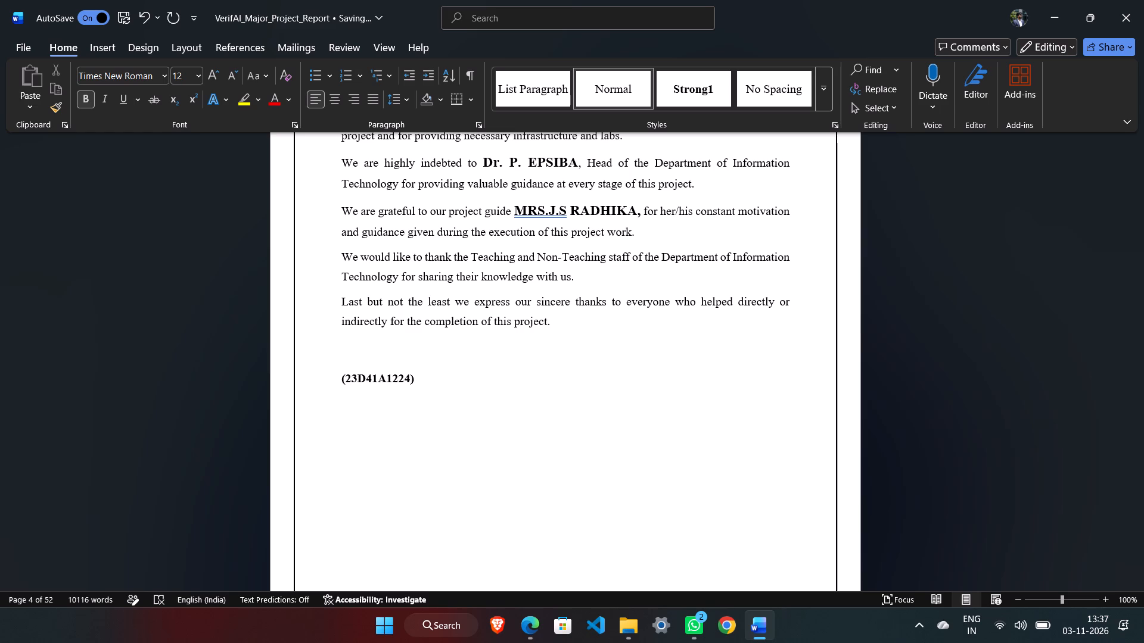
{"action": "key", "text": "m"}
{"action": "key", "text": "period"}
{"action": "key", "text": "l"}
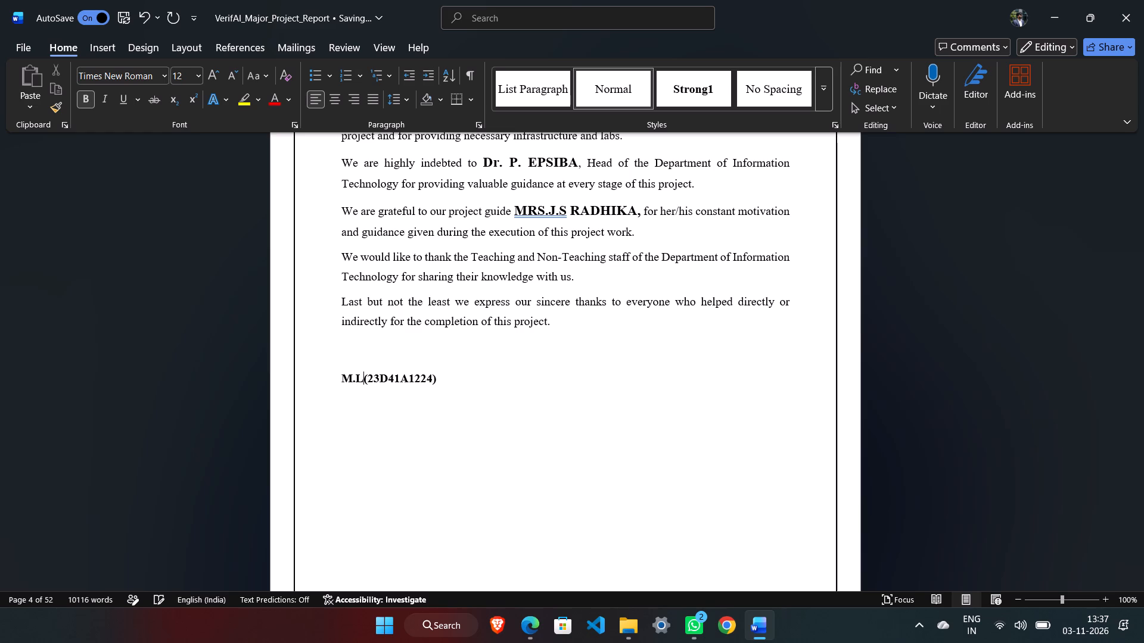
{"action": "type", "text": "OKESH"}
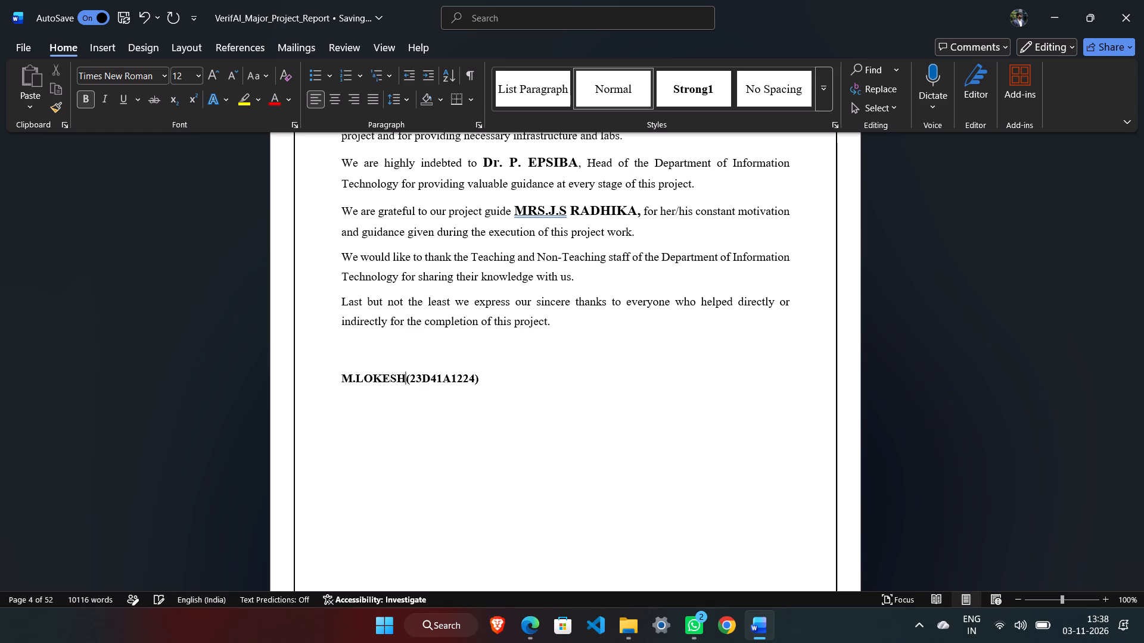
Insert a space between the student name and the bracketed roll number at the end of the acknowledgement.
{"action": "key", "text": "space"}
Change the last two digits of the roll number at the end of the acknowledgement to 39.
{"action": "left_click", "coordinate": [476, 378]}
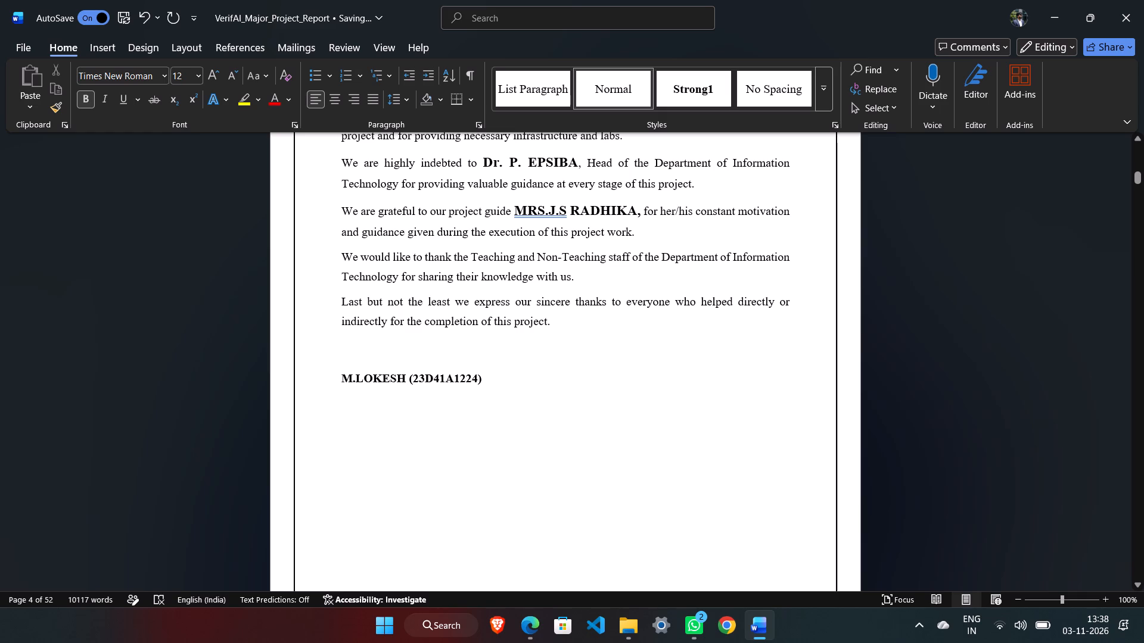
{"action": "key", "text": "BackSpace"}
{"action": "key", "text": "BackSpace"}
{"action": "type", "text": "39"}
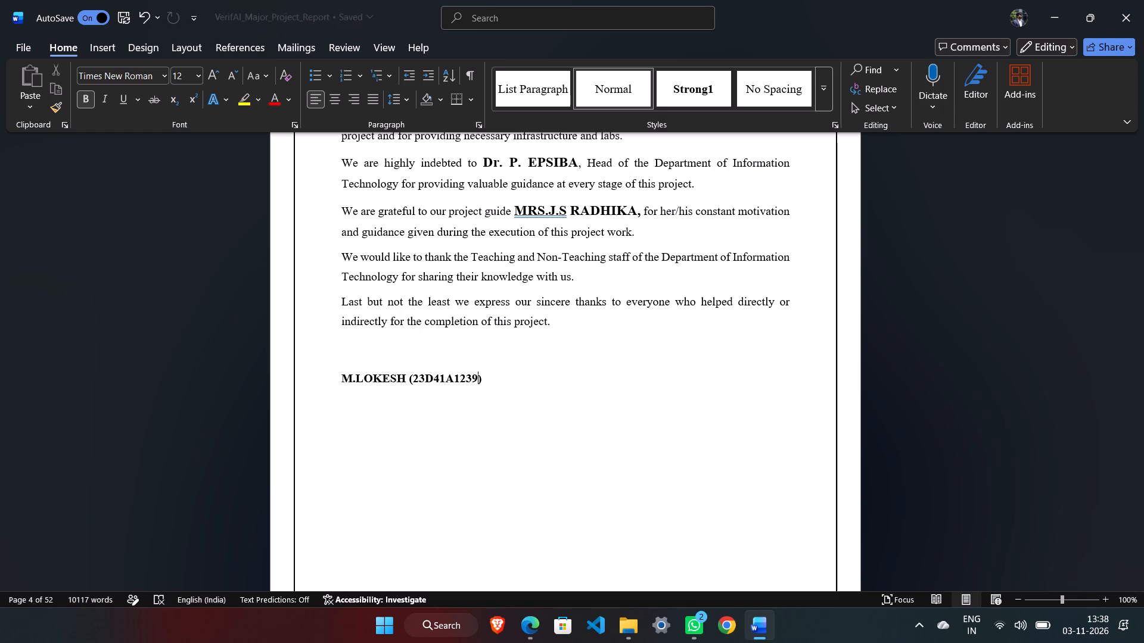
{"action": "left_click", "coordinate": [24, 48]}
{"action": "left_click", "coordinate": [55, 247]}
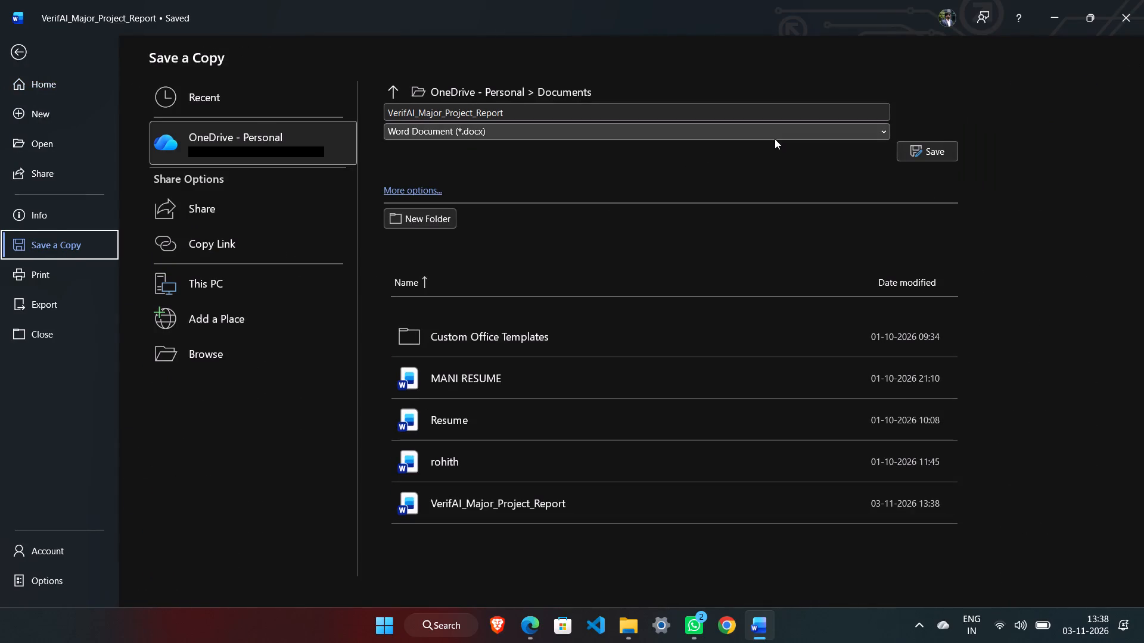